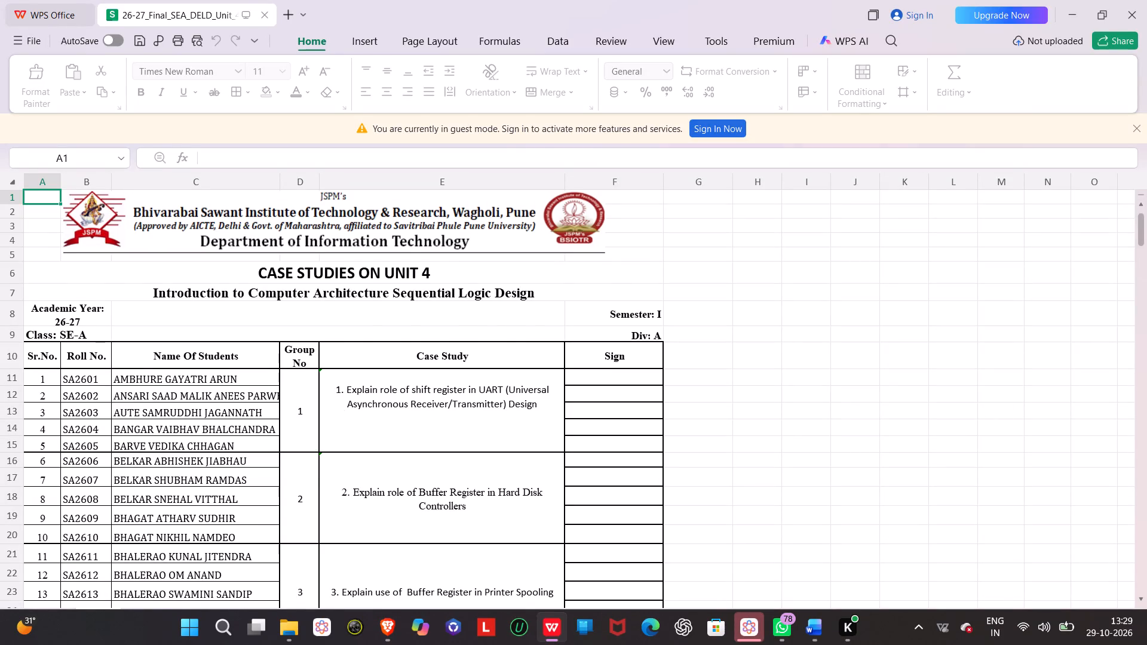
Look through the Unit 4 case study sheet, examining the student groups and the topic assigned to each.
{"action": "scroll", "coordinate": [527, 451], "scroll_direction": "down", "scroll_amount": 4}
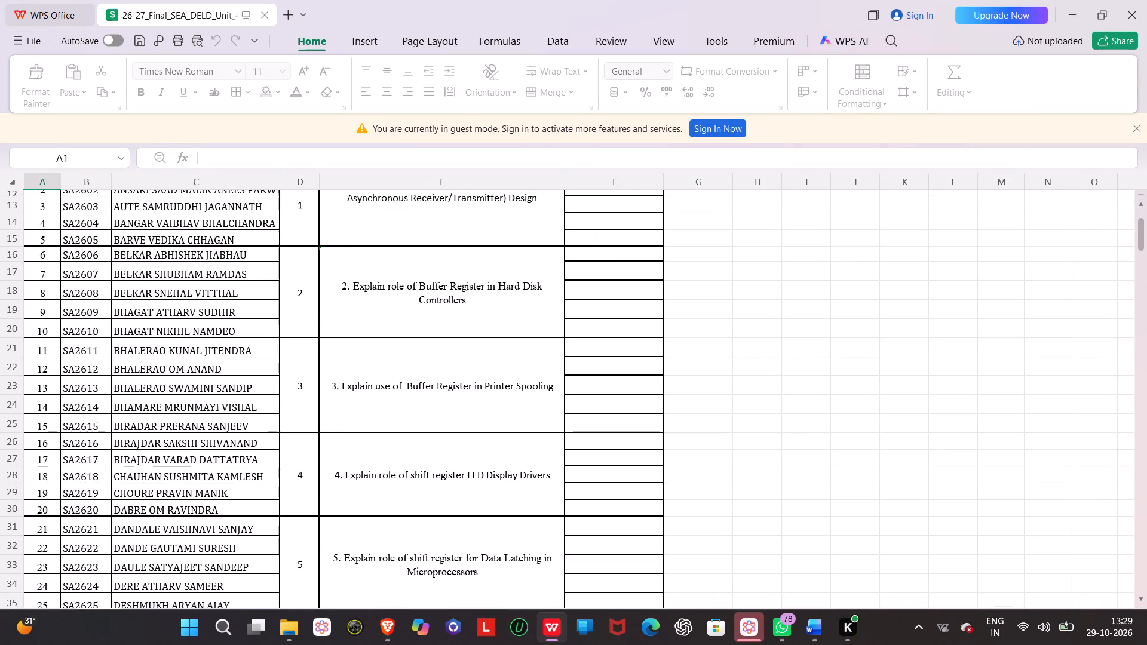
{"action": "scroll", "coordinate": [527, 451], "scroll_direction": "down", "scroll_amount": 5}
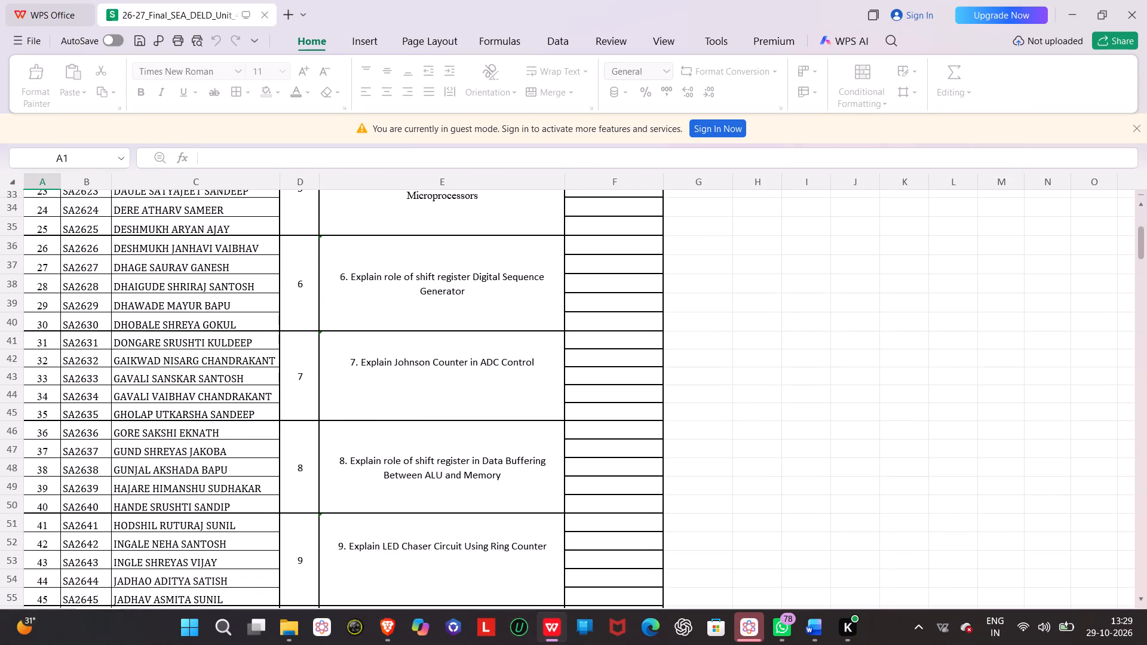
{"action": "scroll", "coordinate": [527, 451], "scroll_direction": "down", "scroll_amount": 4}
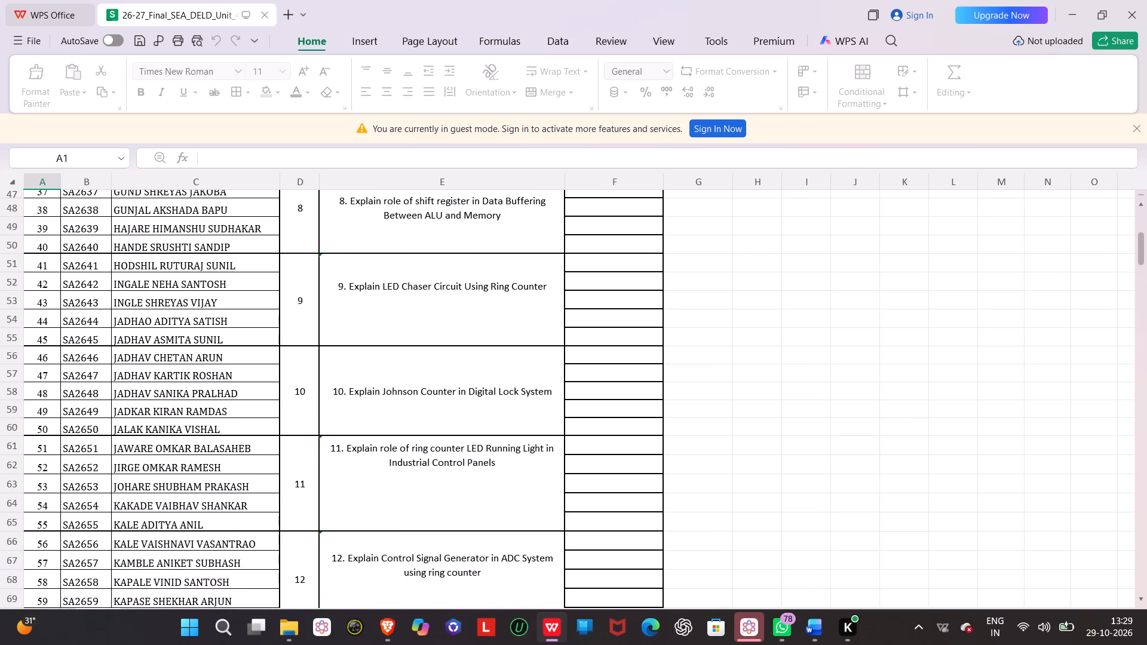
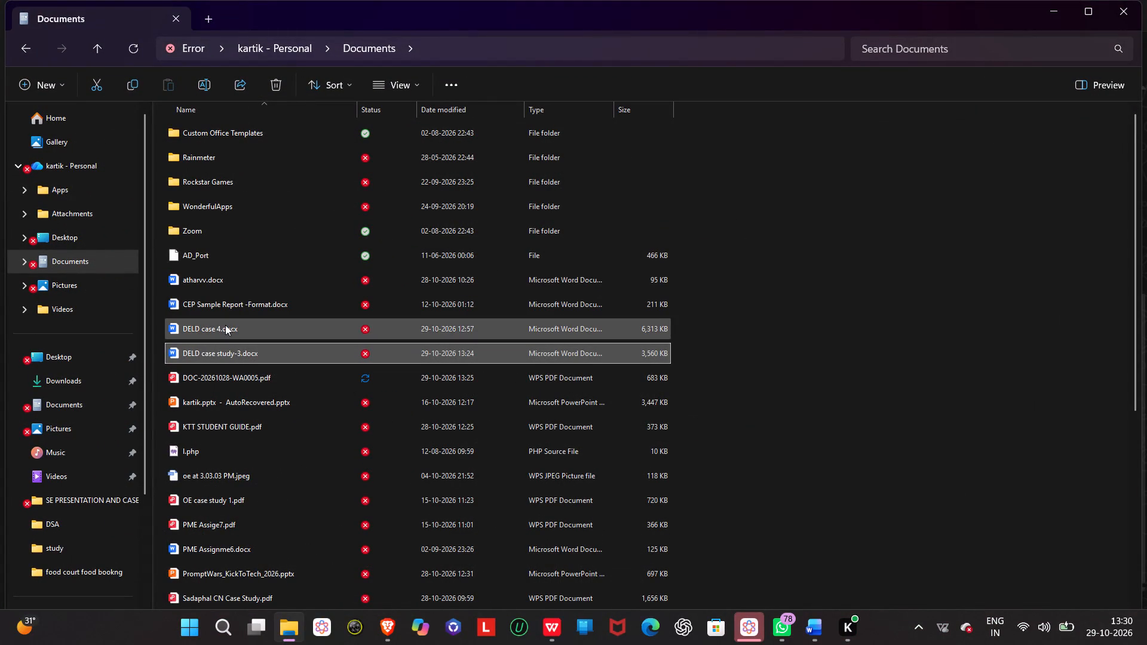
Open DELD case 4.docx from the Documents folder in Word and look over its opening pages.
{"action": "double_click", "coordinate": [225, 325]}
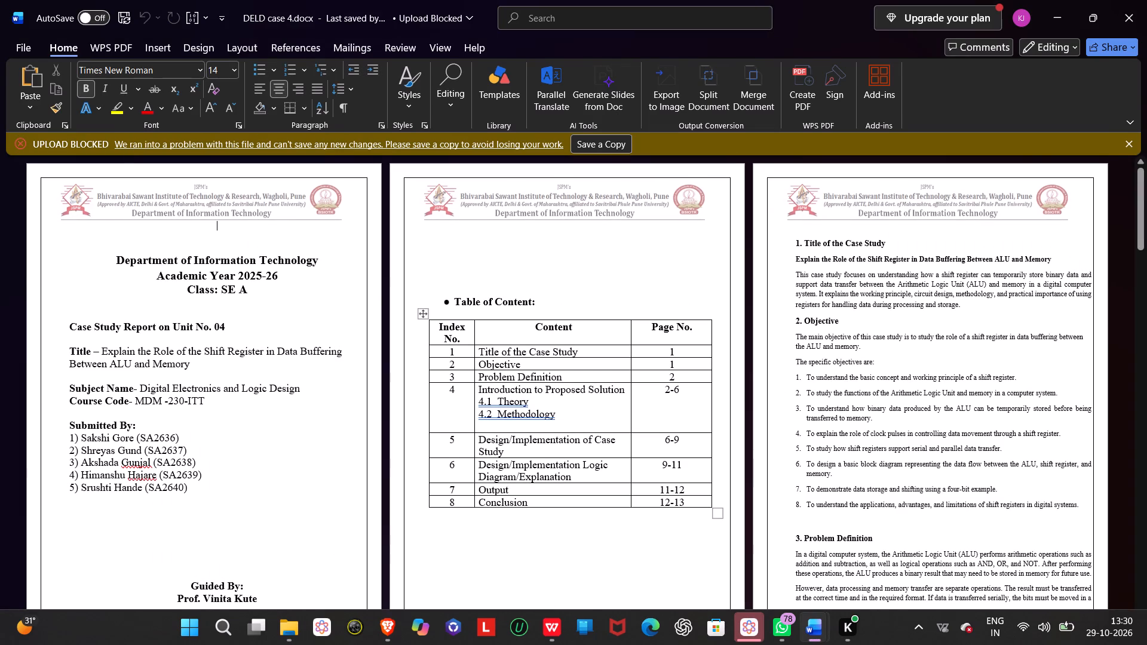
{"action": "scroll", "coordinate": [749, 470], "scroll_direction": "down", "scroll_amount": 4}
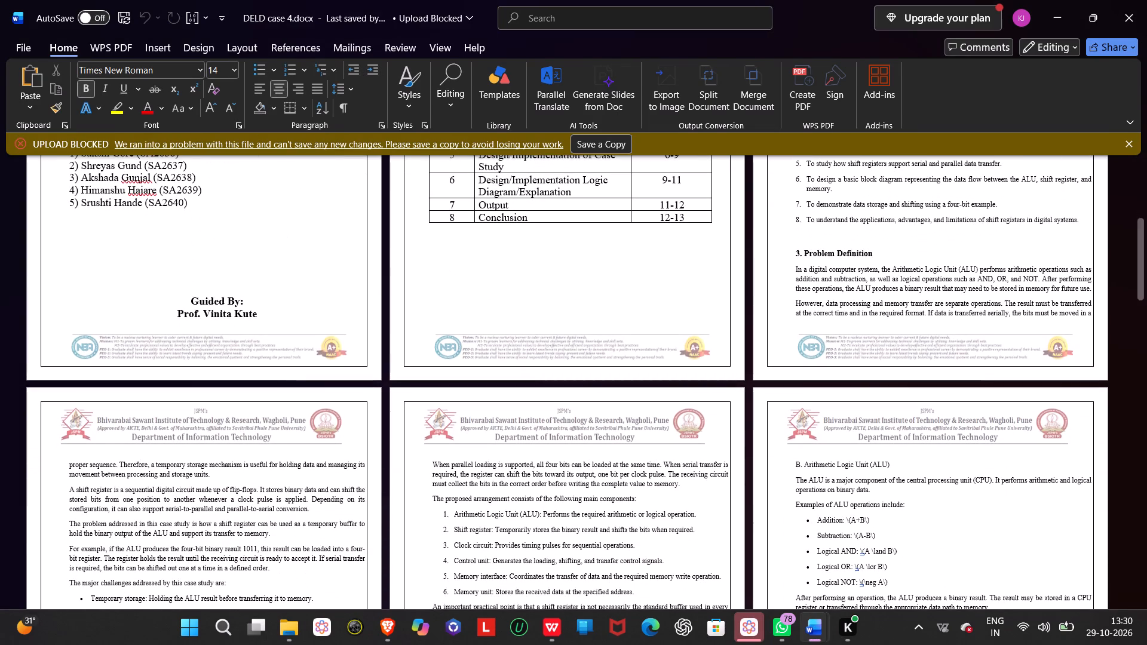
Copy the Content column entries from Title of the Case Study through Conclusion in the DELD case 4 table of contents.
{"action": "scroll", "coordinate": [749, 470], "scroll_direction": "up", "scroll_amount": 2}
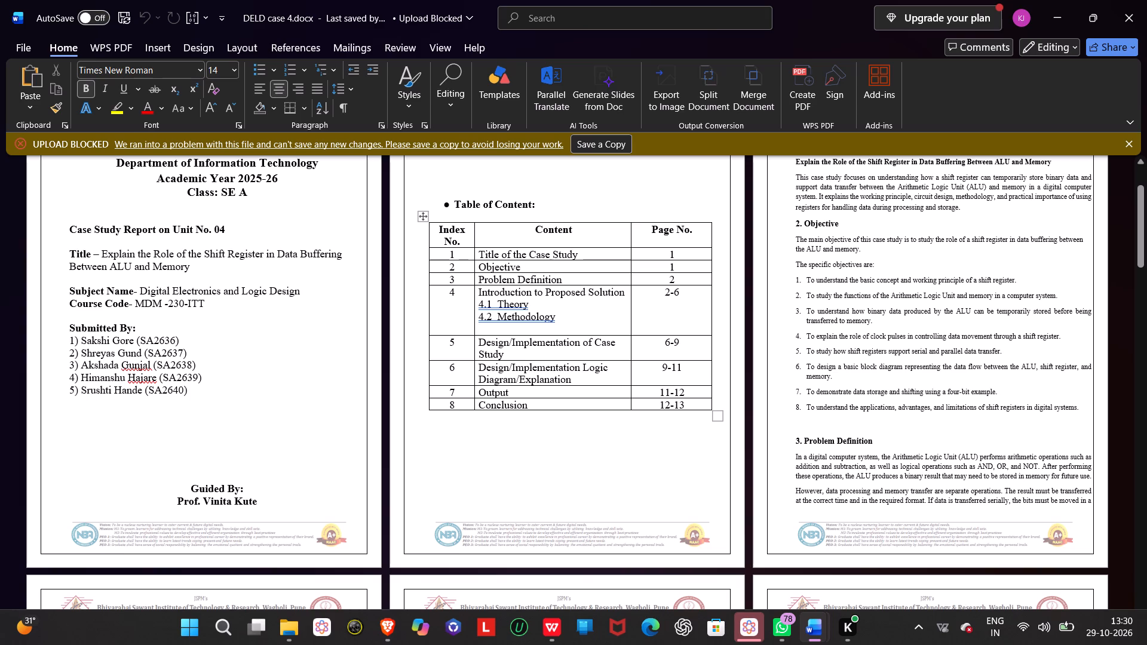
{"action": "left_click_drag", "start_coordinate": [479, 253], "coordinate": [522, 409]}
{"action": "key", "text": "ctrl+c"}
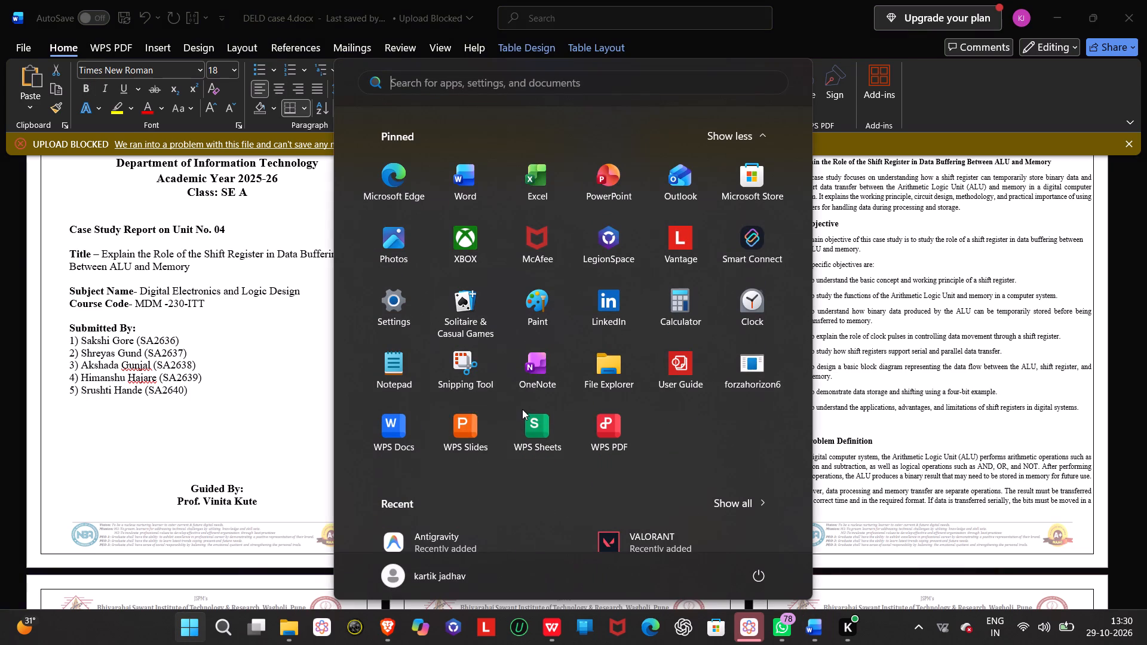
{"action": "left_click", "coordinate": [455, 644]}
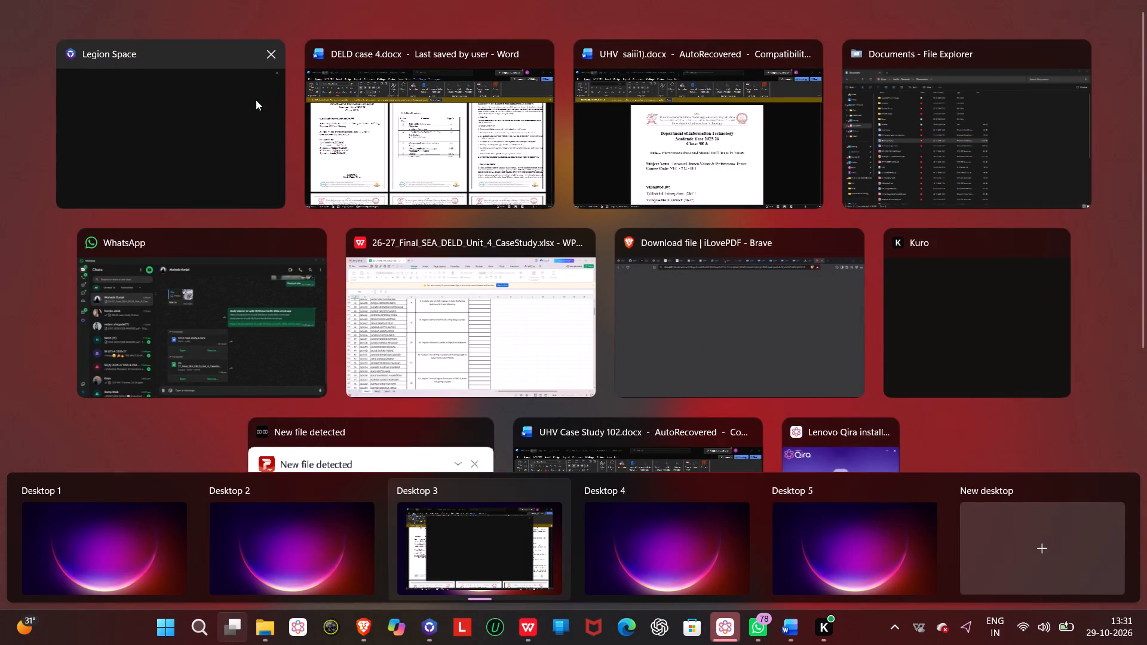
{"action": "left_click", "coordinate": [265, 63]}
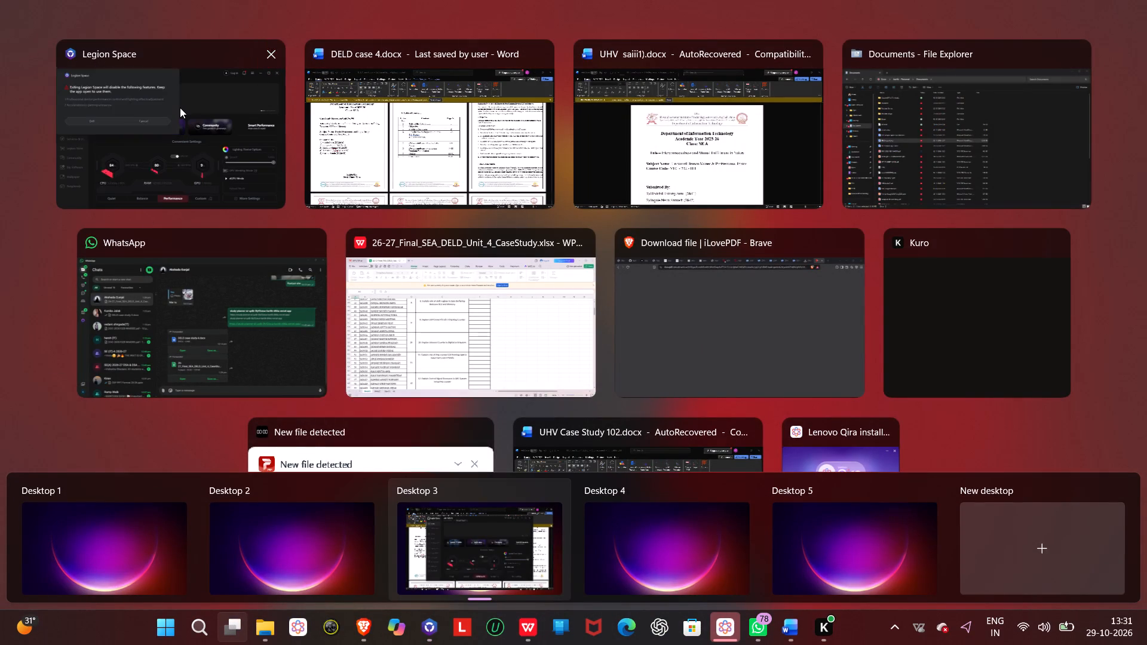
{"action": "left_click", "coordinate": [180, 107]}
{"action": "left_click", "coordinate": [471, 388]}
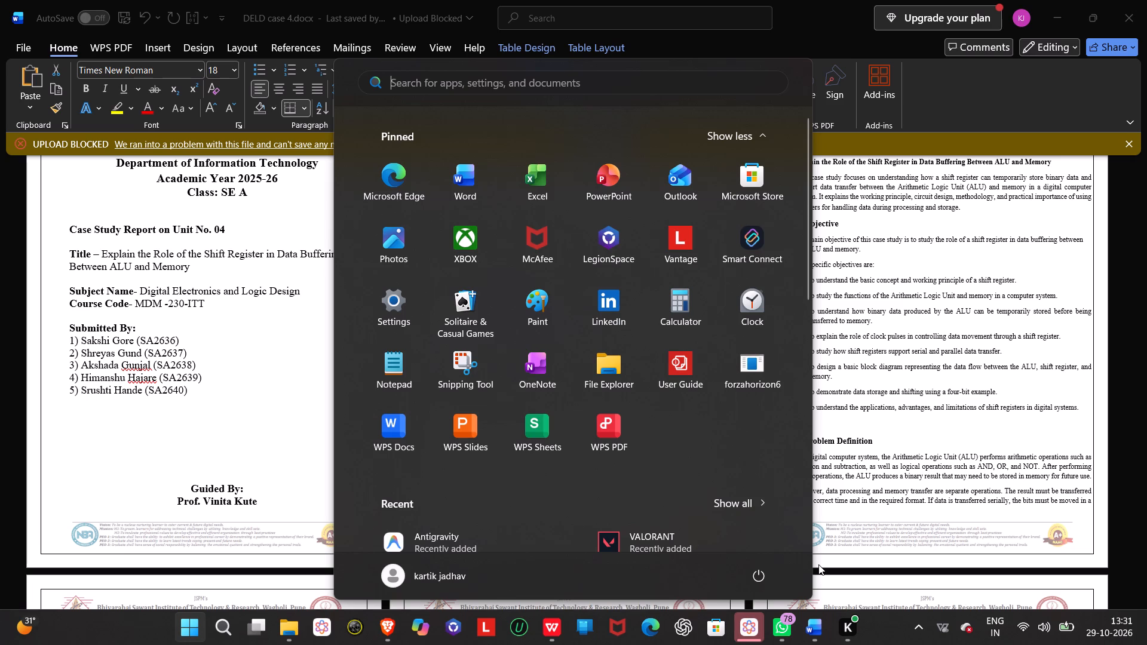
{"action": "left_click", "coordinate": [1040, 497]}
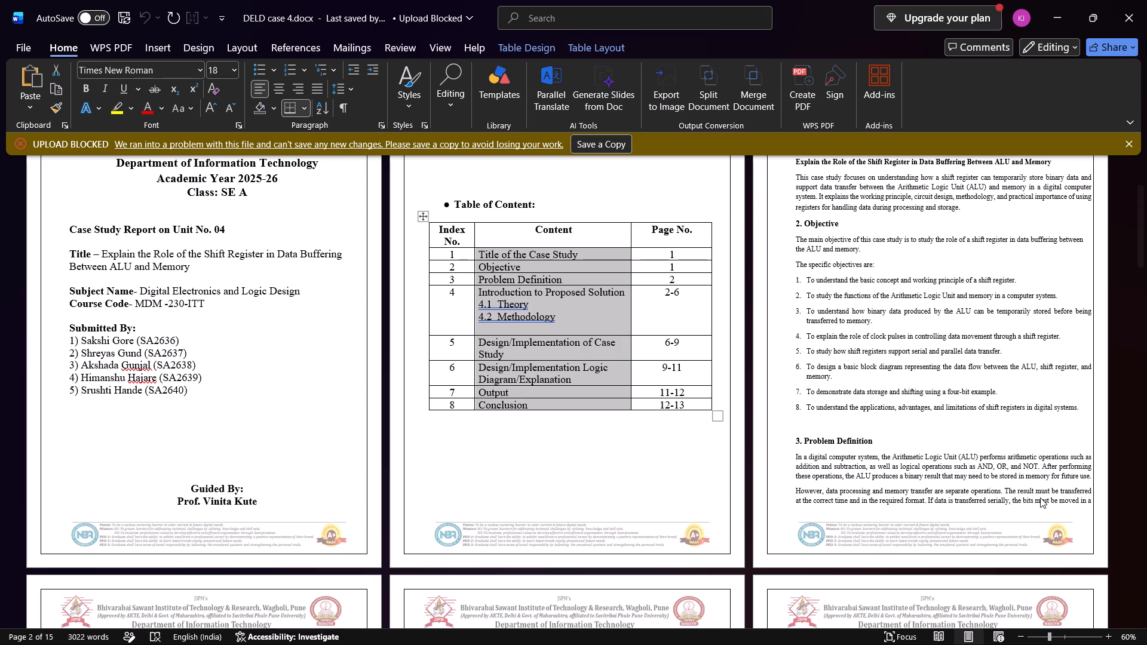
Copy the selected Content column entries of the table of contents again.
{"action": "key", "text": "ctrl+c"}
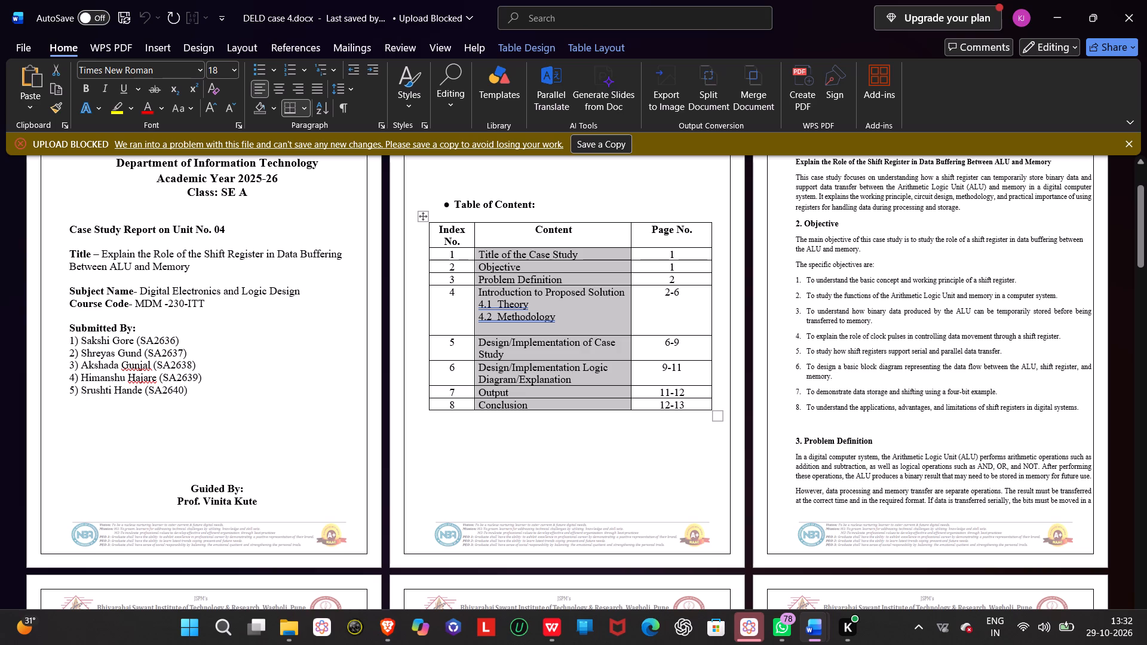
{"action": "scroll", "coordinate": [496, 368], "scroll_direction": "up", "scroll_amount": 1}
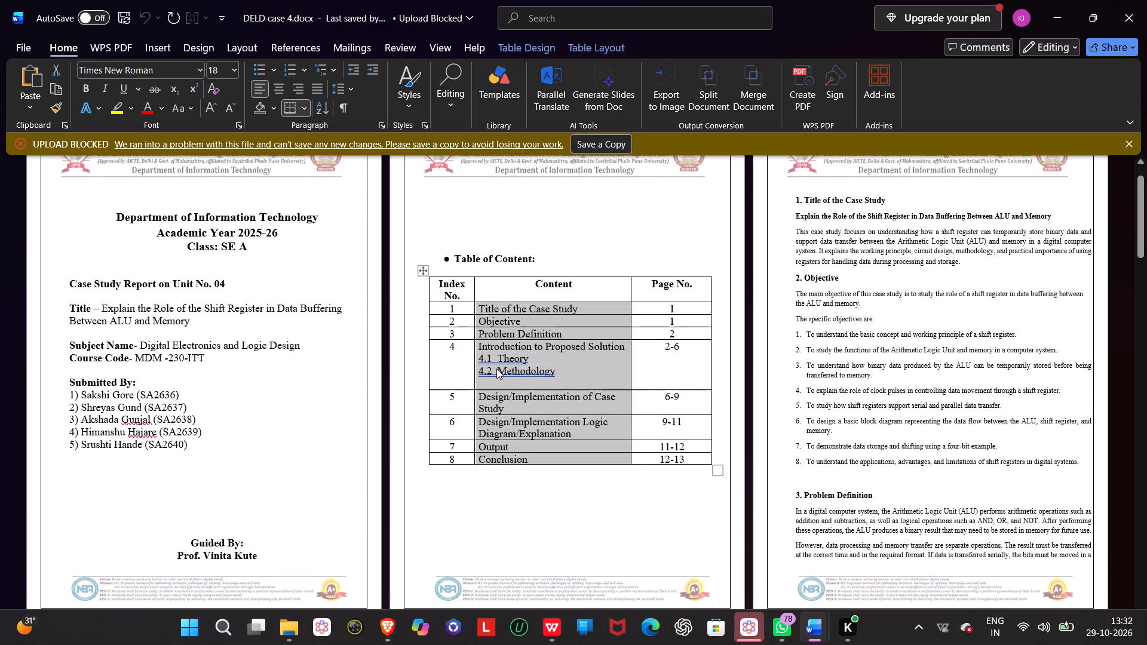
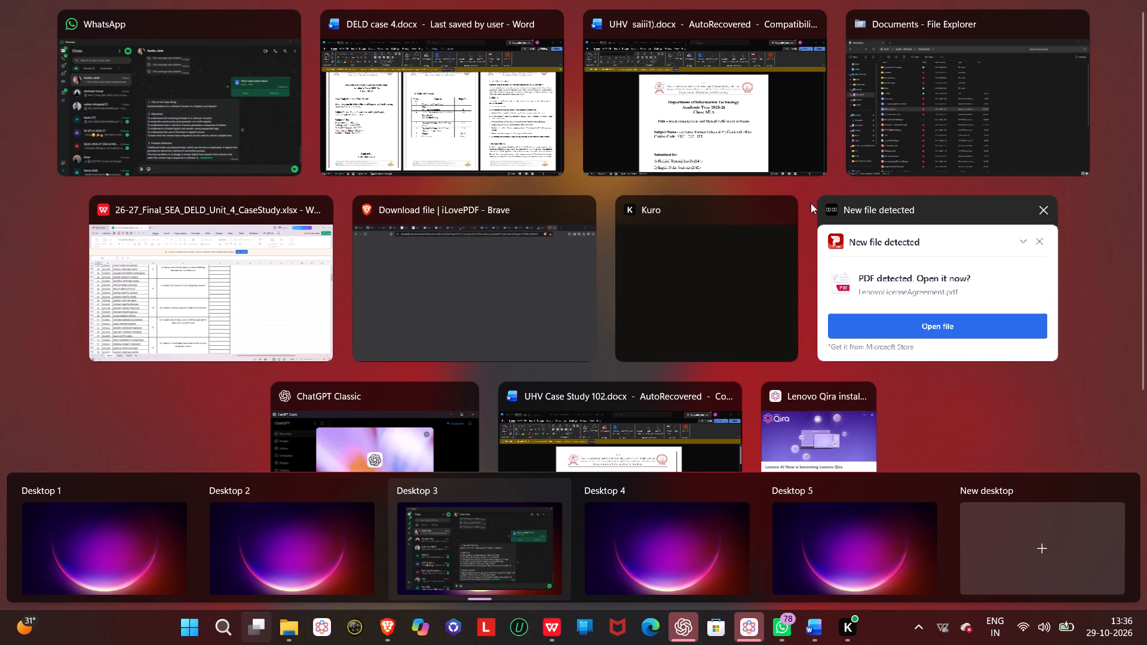
In the DELD case 4 Word document, replace everything from "1. Title of the Case Study" through the Conclusion with the copied Johnson Counter text.
{"action": "left_click", "coordinate": [478, 106]}
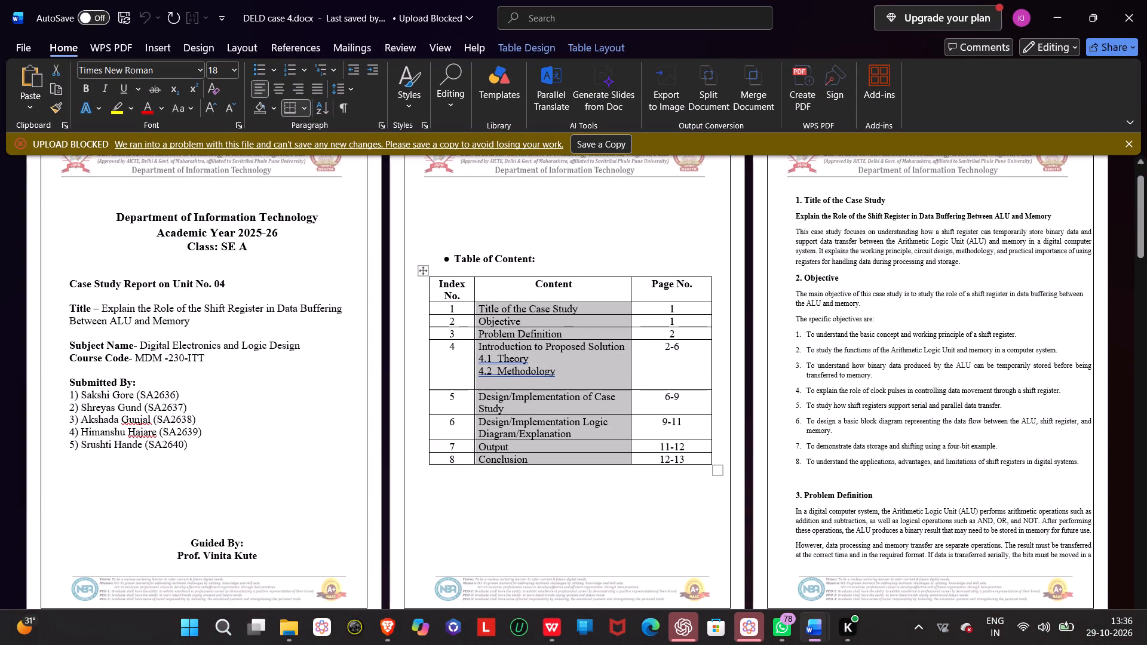
{"action": "left_click_drag", "start_coordinate": [793, 207], "coordinate": [985, 443]}
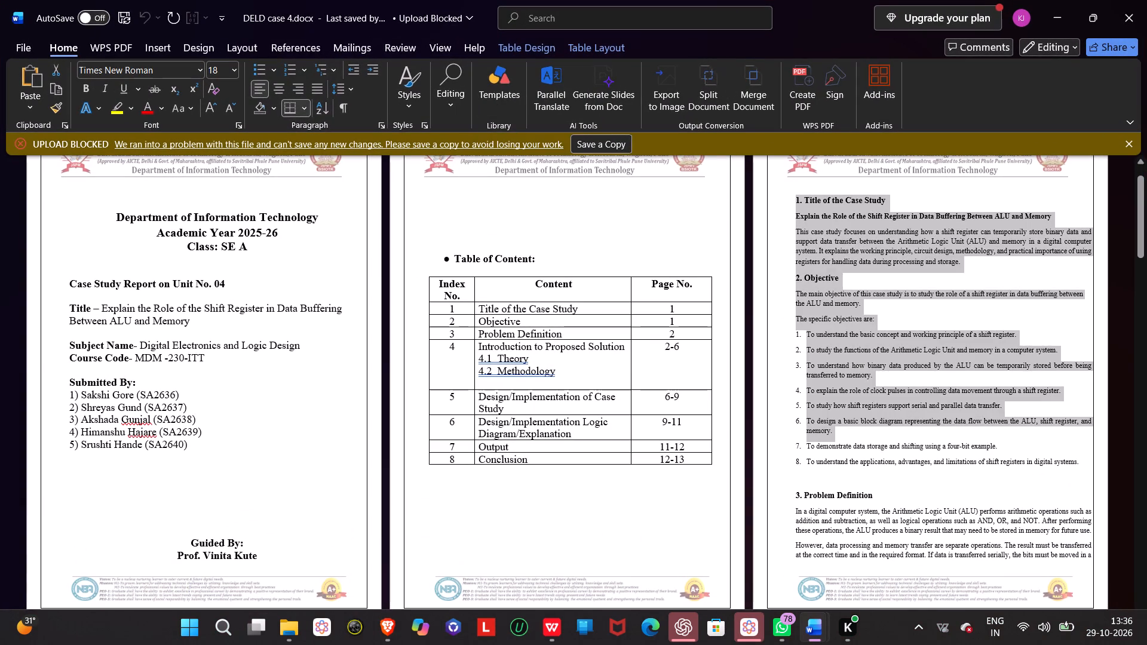
{"action": "left_click_drag", "start_coordinate": [985, 443], "coordinate": [939, 644]}
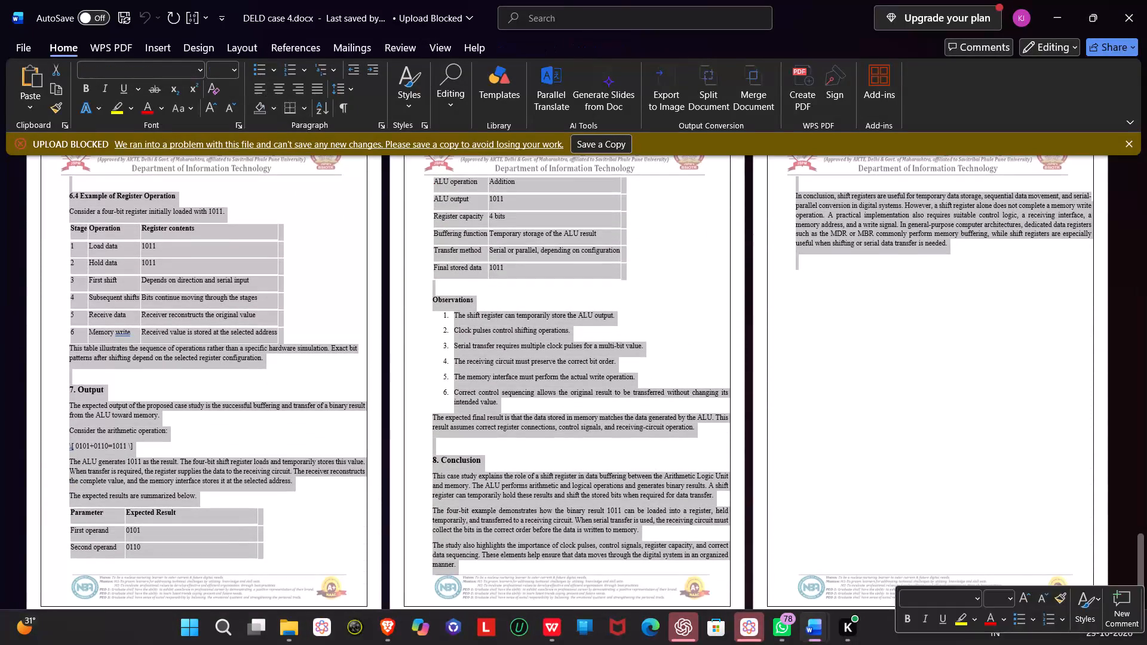
{"action": "key", "text": "ctrl+v"}
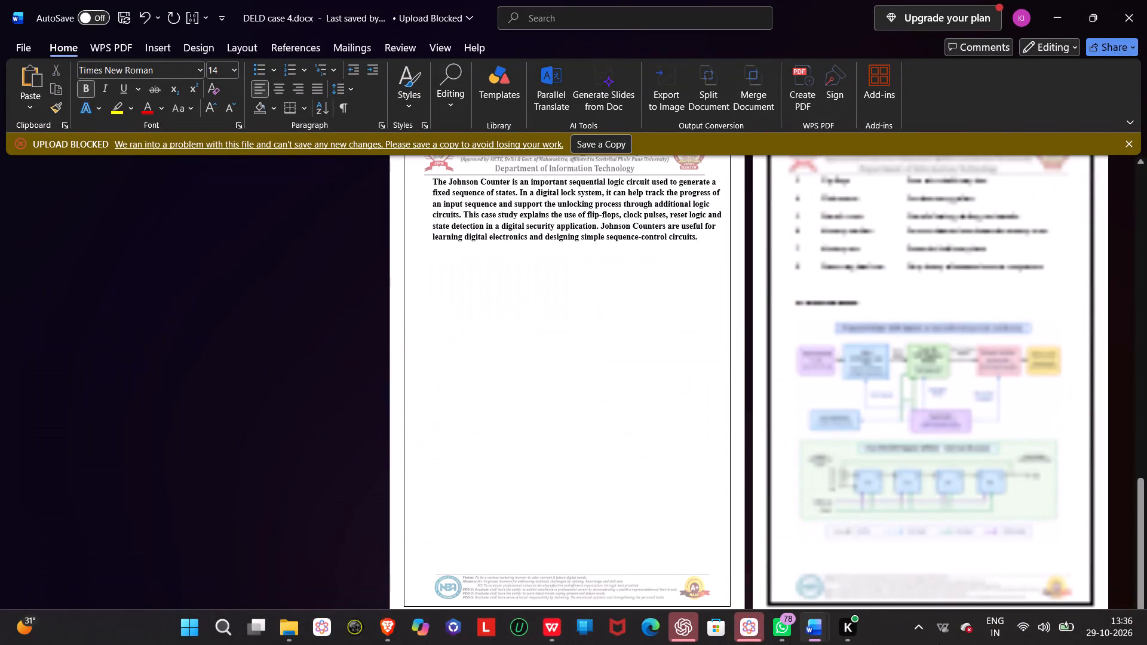
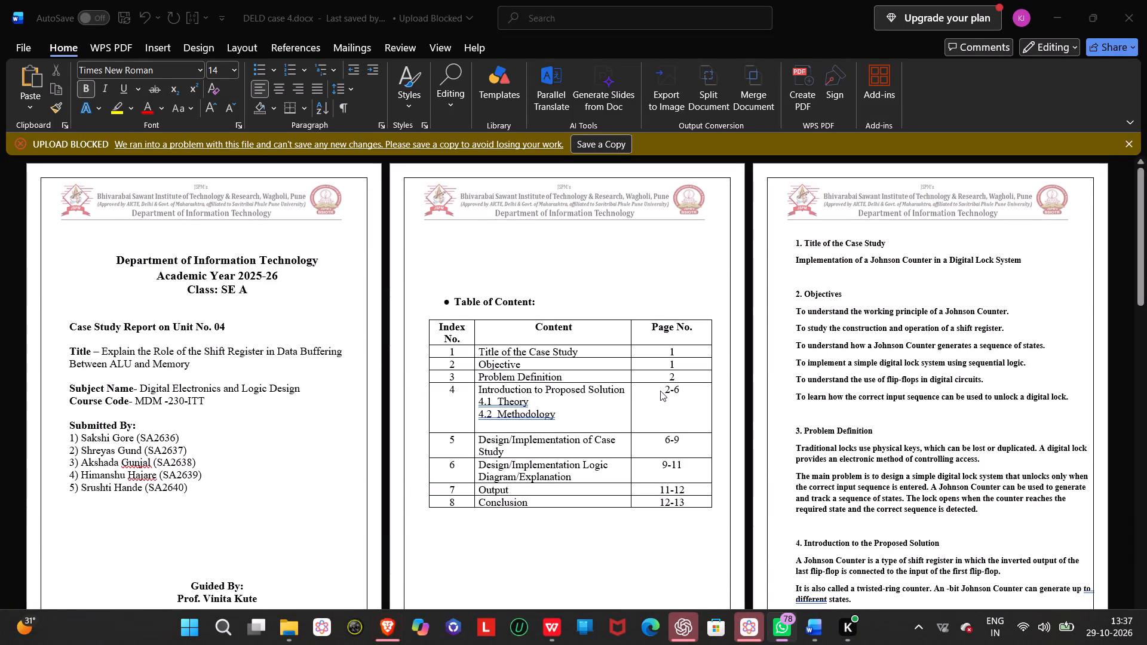
Undo the paste of the bold Johnson Counter content over the shift register text in the DELD case 4 document.
{"action": "key", "text": "ctrl+z"}
{"action": "key", "text": "ctrl+z"}
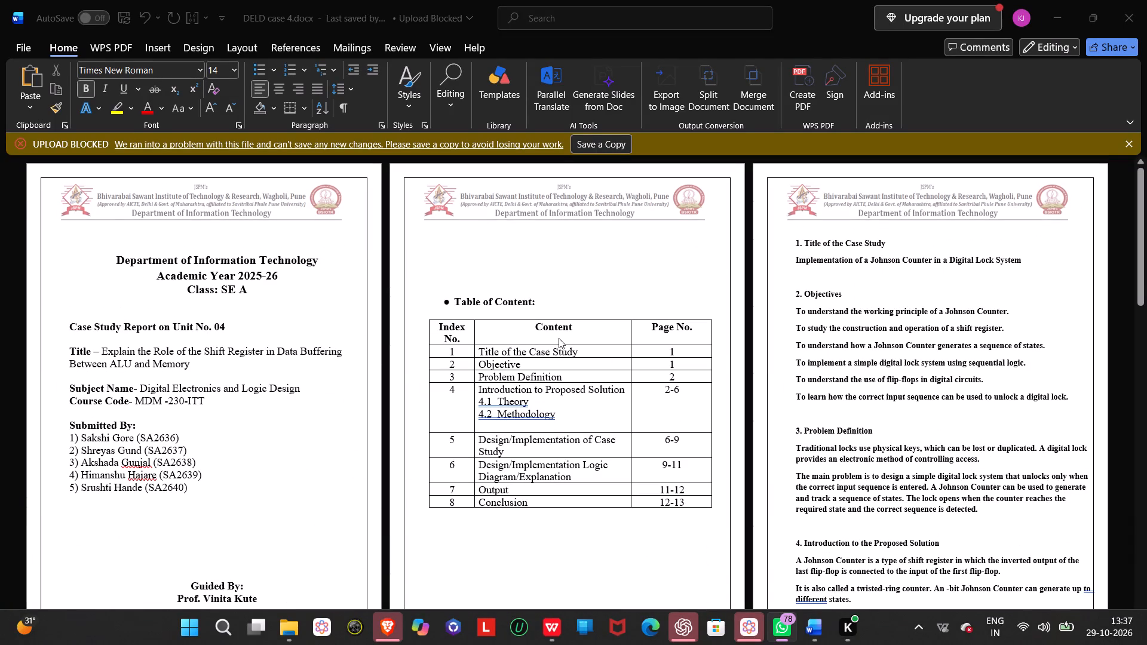
{"action": "left_click", "coordinate": [586, 146]}
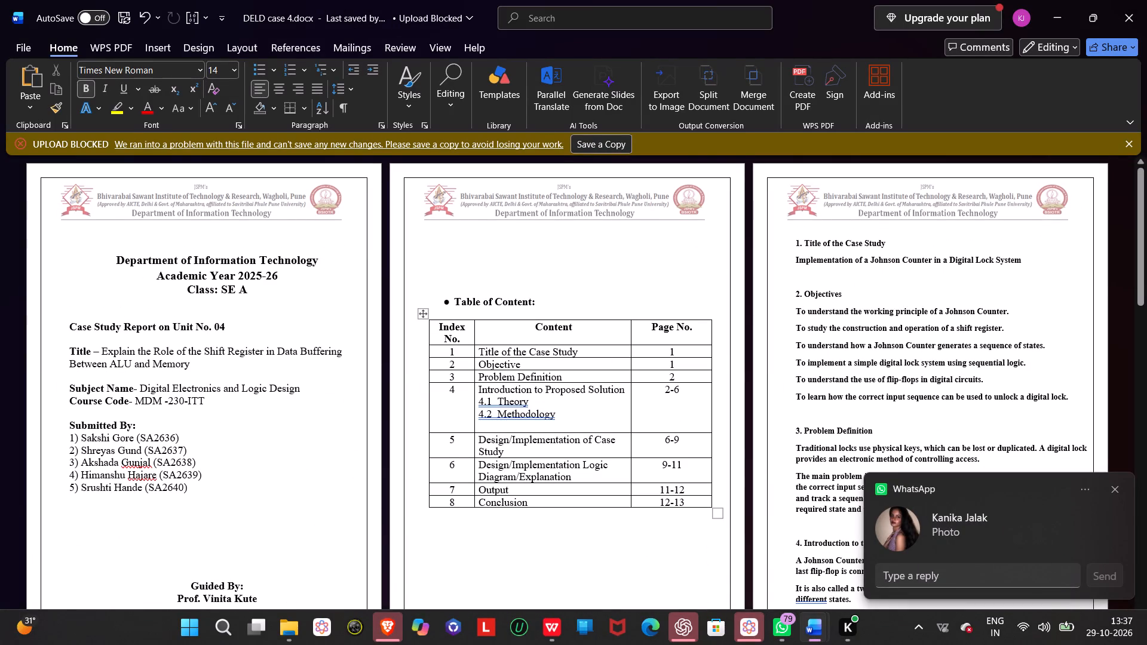
{"action": "scroll", "coordinate": [706, 398], "scroll_direction": "right", "scroll_amount": 1}
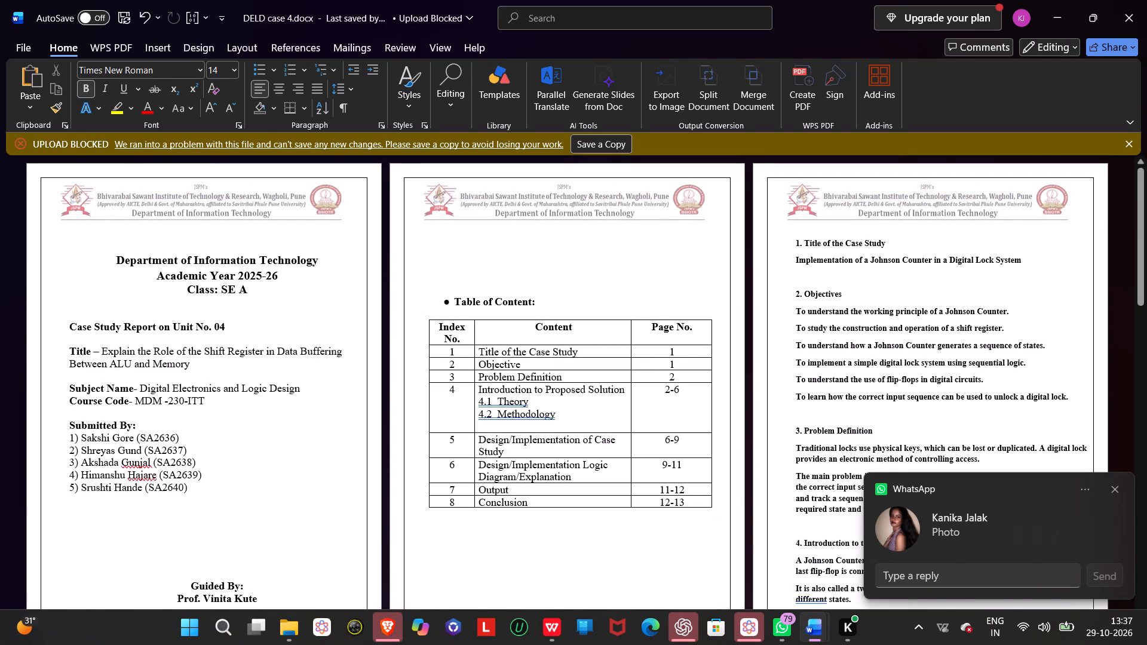
{"action": "key", "text": "ctrl+z"}
Remove bold from the selected shift register body text and paste the copied Johnson Counter content over it.
{"action": "left_click", "coordinate": [81, 87]}
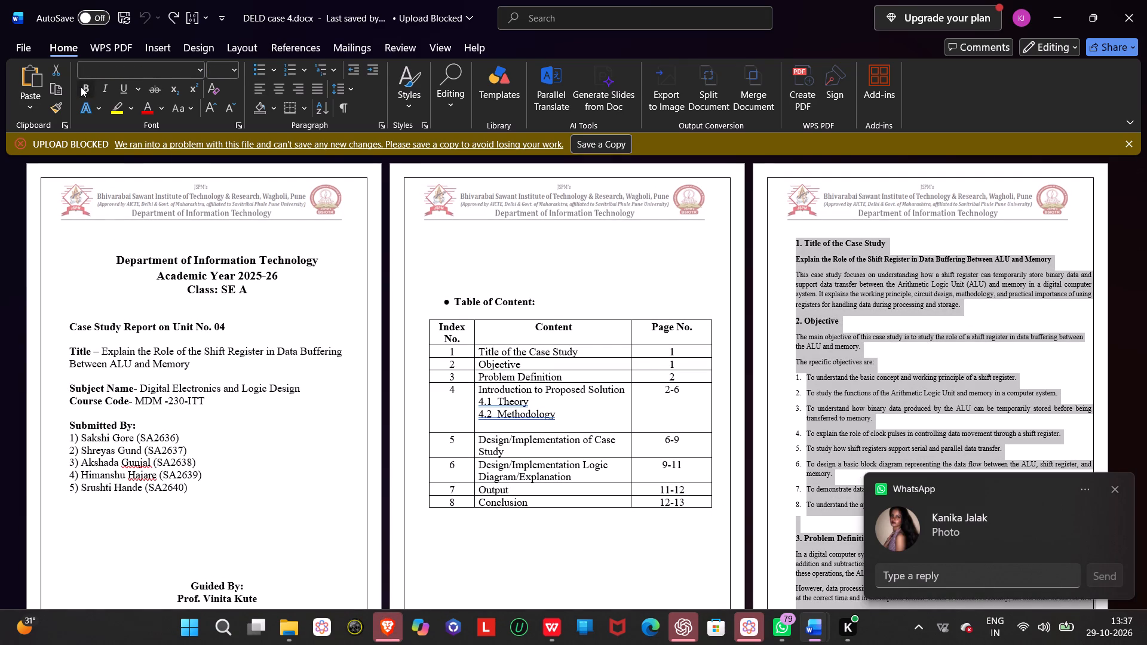
{"action": "left_click", "coordinate": [81, 87]}
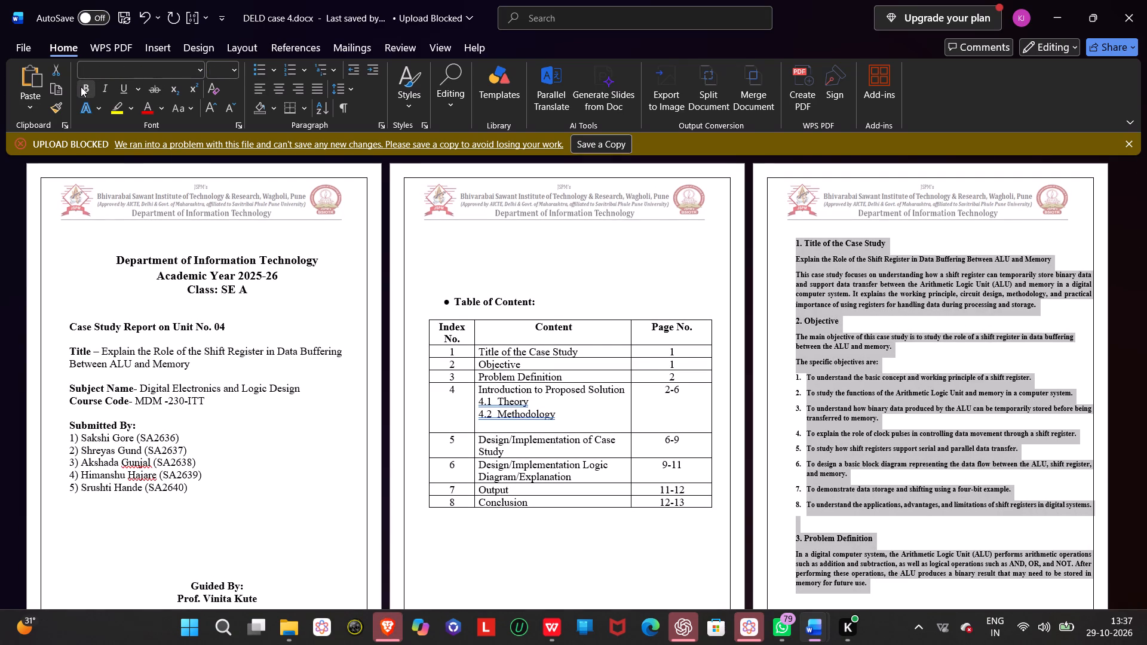
{"action": "left_click", "coordinate": [81, 87]}
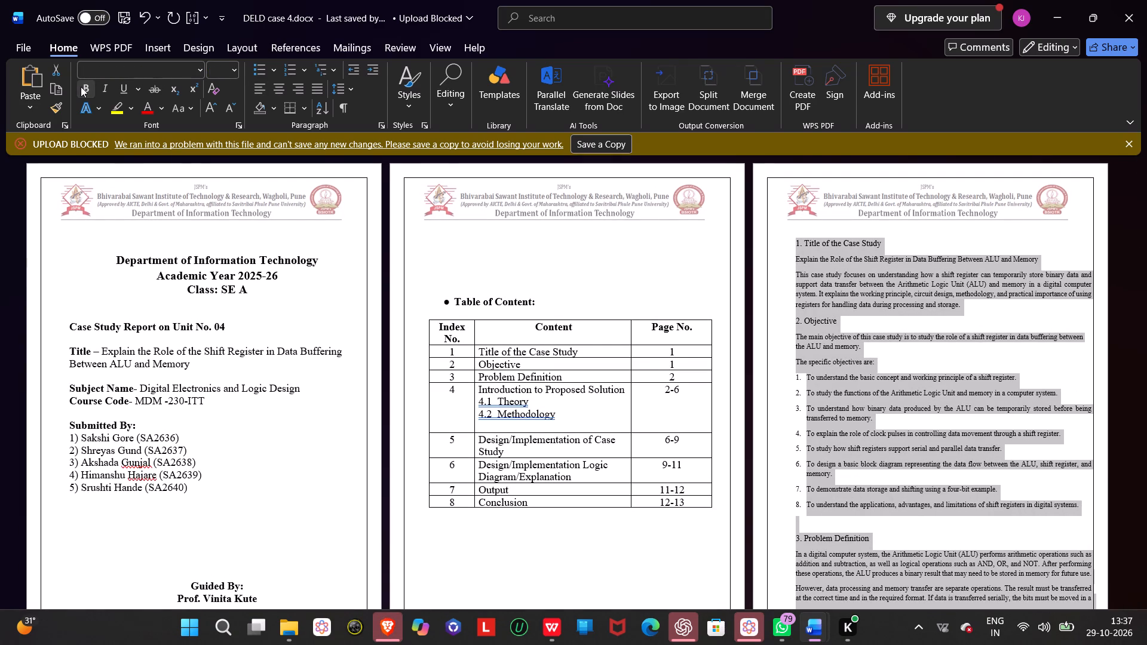
{"action": "key", "text": "ctrl+v"}
Make the headings "1. Title of the Case Study", "2. Objectives" and "3. Problem Definition" bold.
{"action": "scroll", "coordinate": [439, 269], "scroll_direction": "up", "scroll_amount": 3}
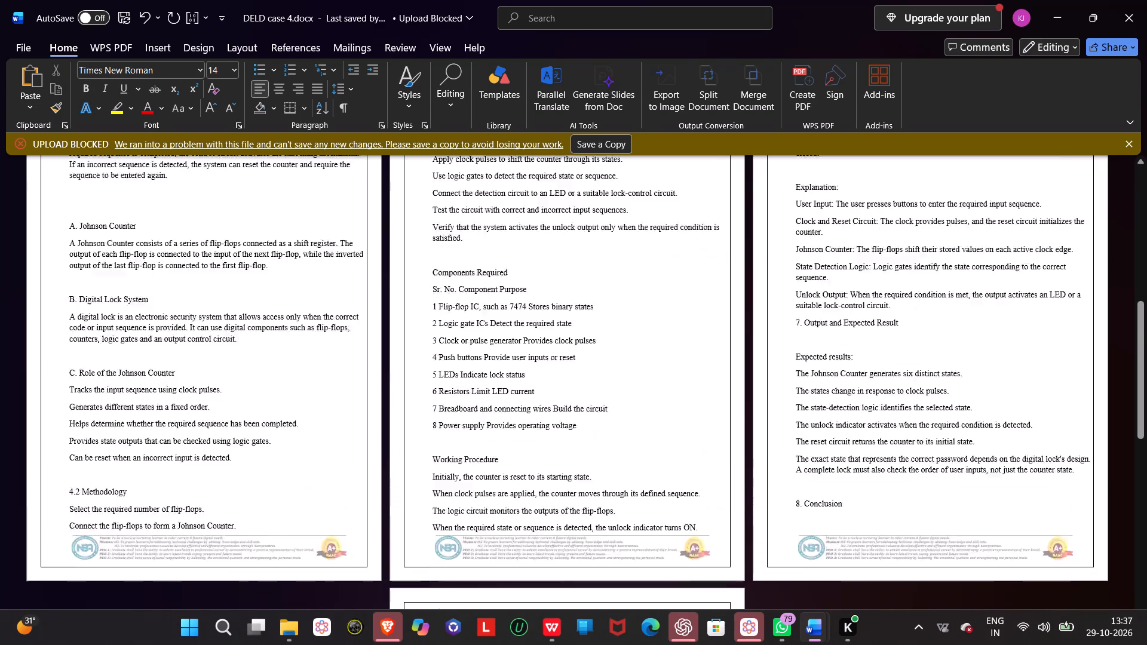
{"action": "scroll", "coordinate": [439, 269], "scroll_direction": "up", "scroll_amount": 8}
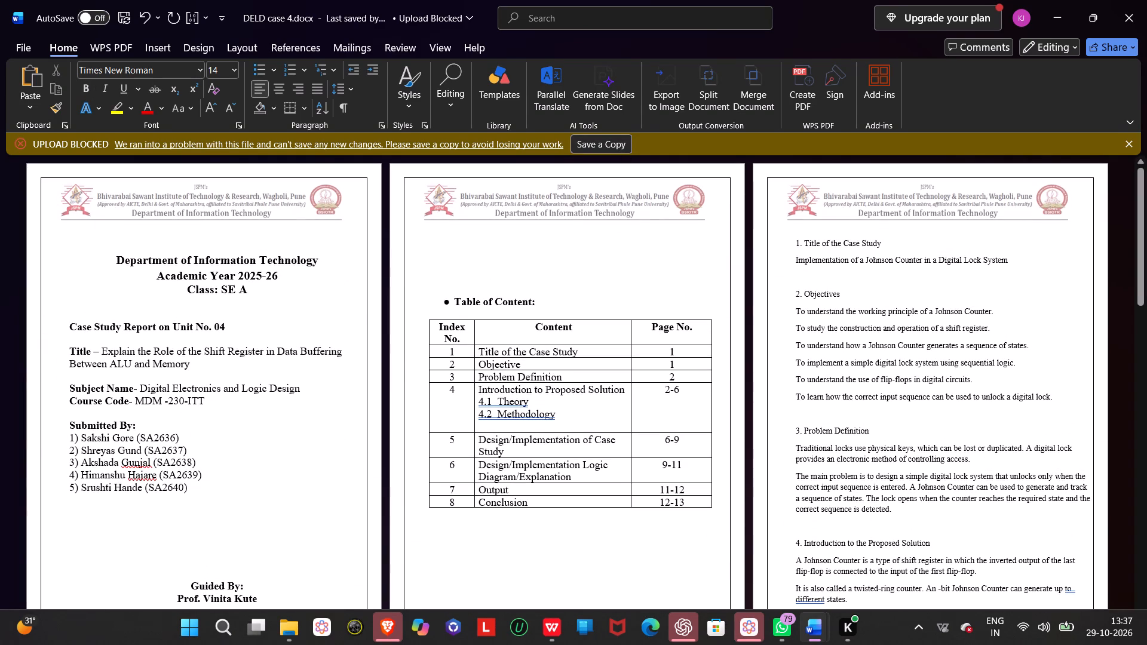
{"action": "left_click_drag", "start_coordinate": [795, 241], "coordinate": [893, 247]}
{"action": "left_click", "coordinate": [83, 84]}
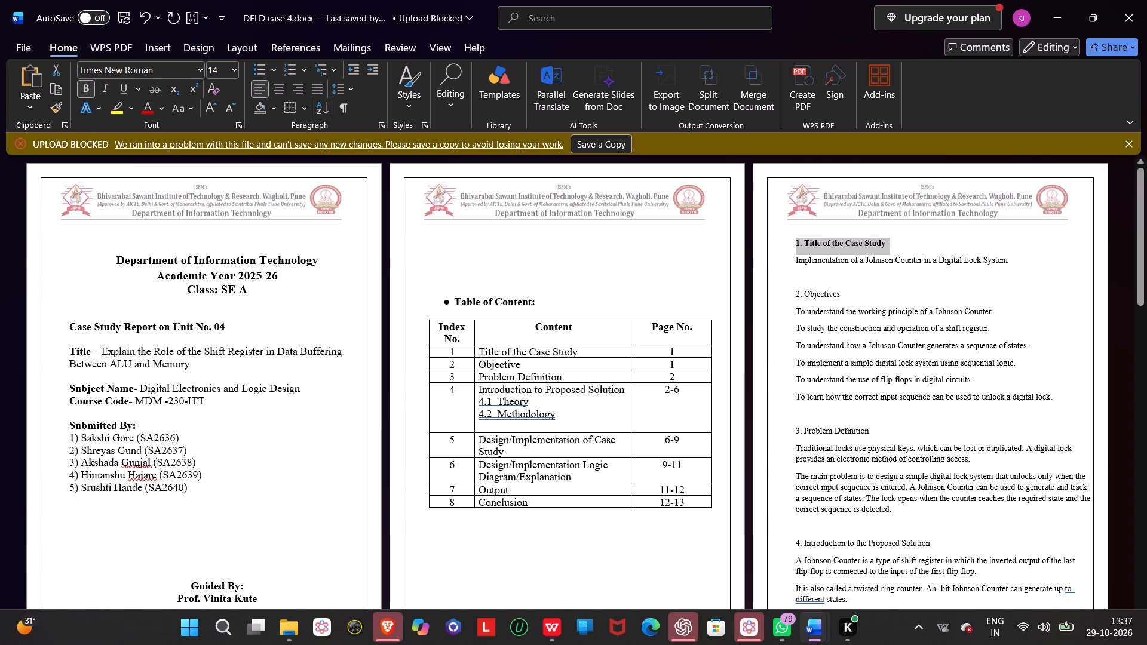
{"action": "left_click_drag", "start_coordinate": [790, 291], "coordinate": [845, 294]}
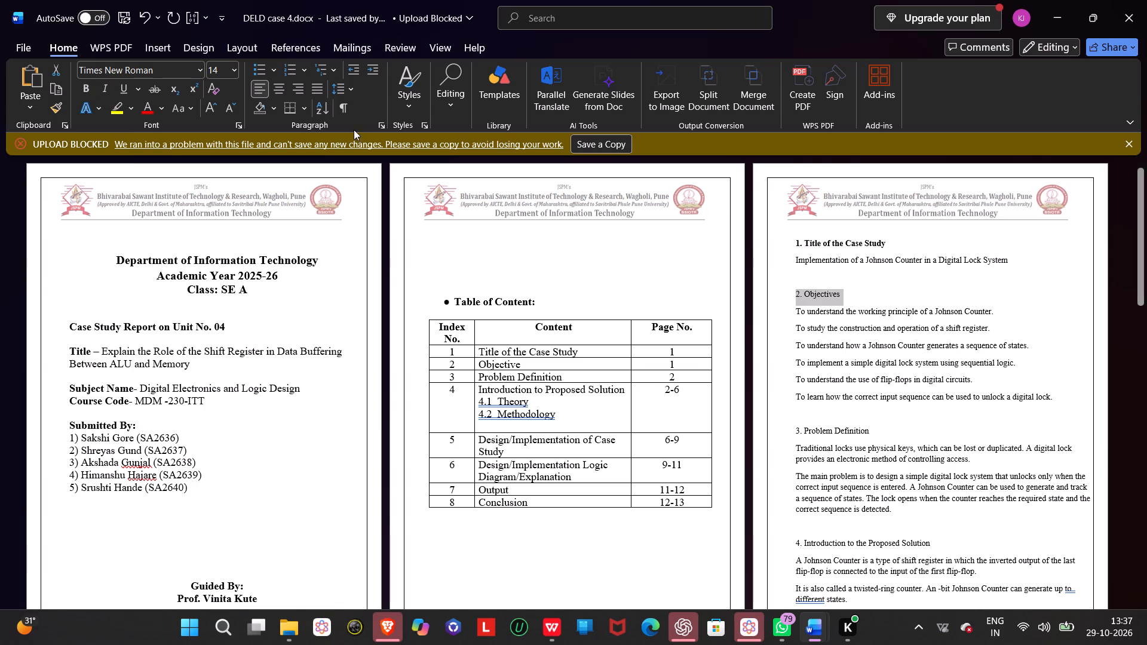
{"action": "left_click", "coordinate": [80, 87]}
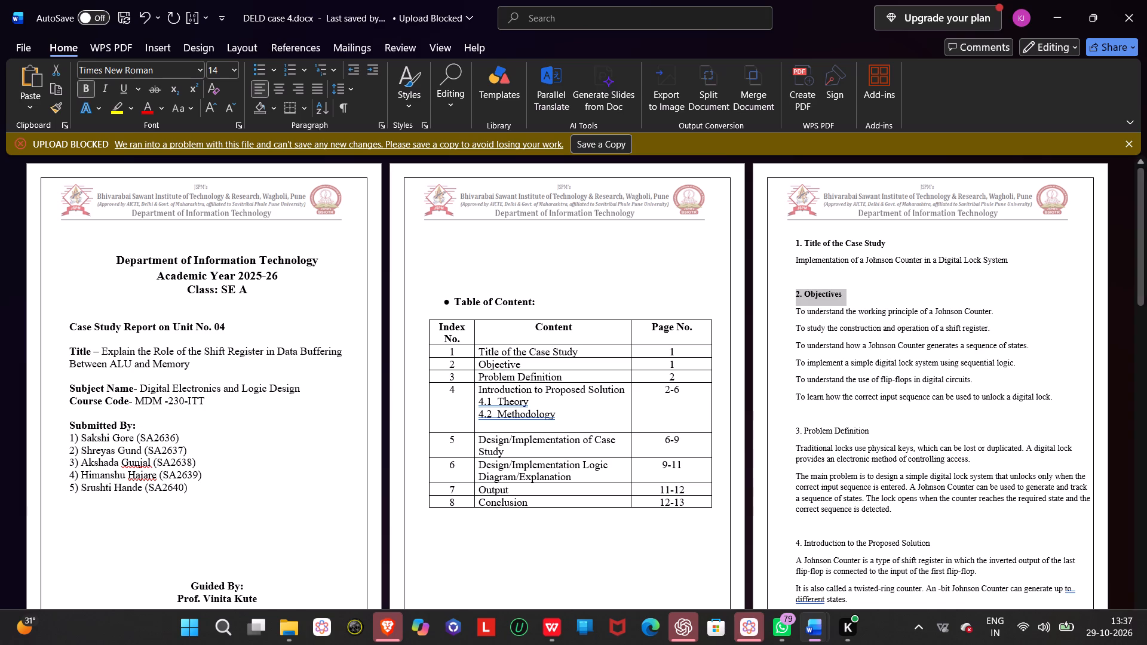
{"action": "left_click_drag", "start_coordinate": [790, 430], "coordinate": [864, 428]}
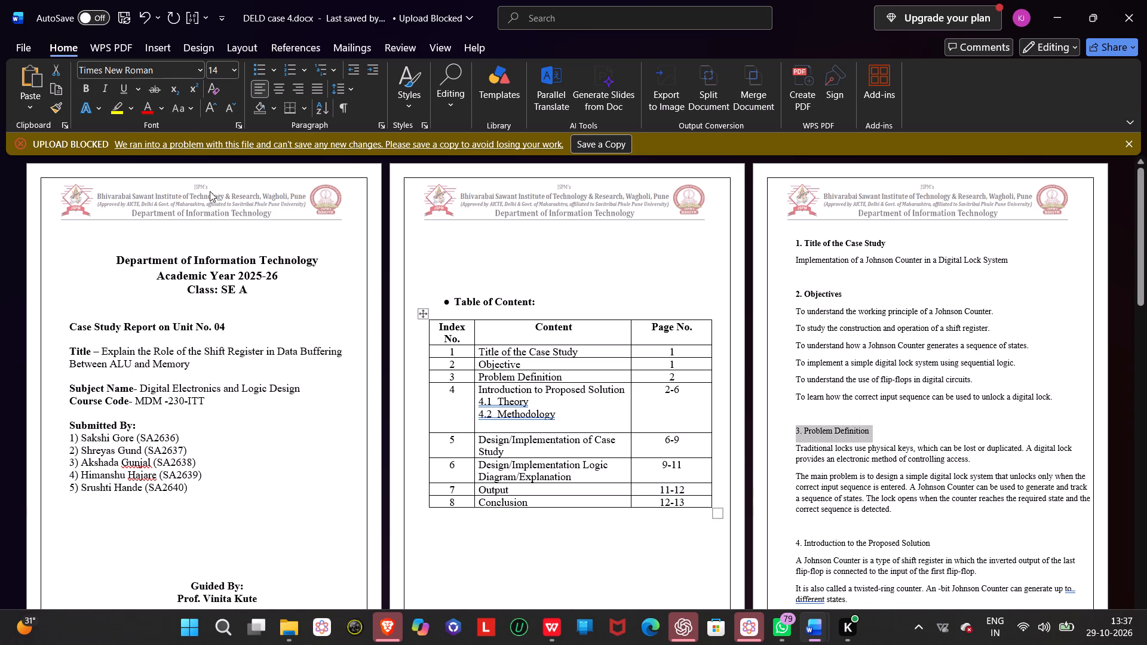
{"action": "left_click", "coordinate": [88, 84]}
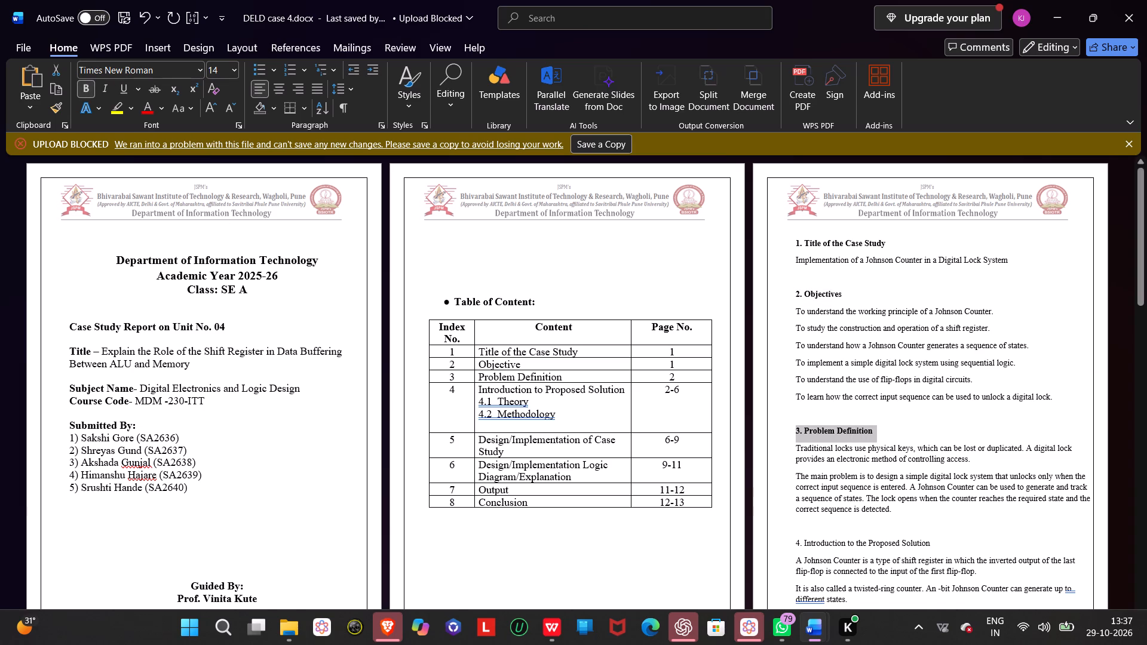
Make the headings "4.2 Methodology", "Components Required" and "Working Procedure" bold.
{"action": "scroll", "coordinate": [697, 438], "scroll_direction": "down", "scroll_amount": 2}
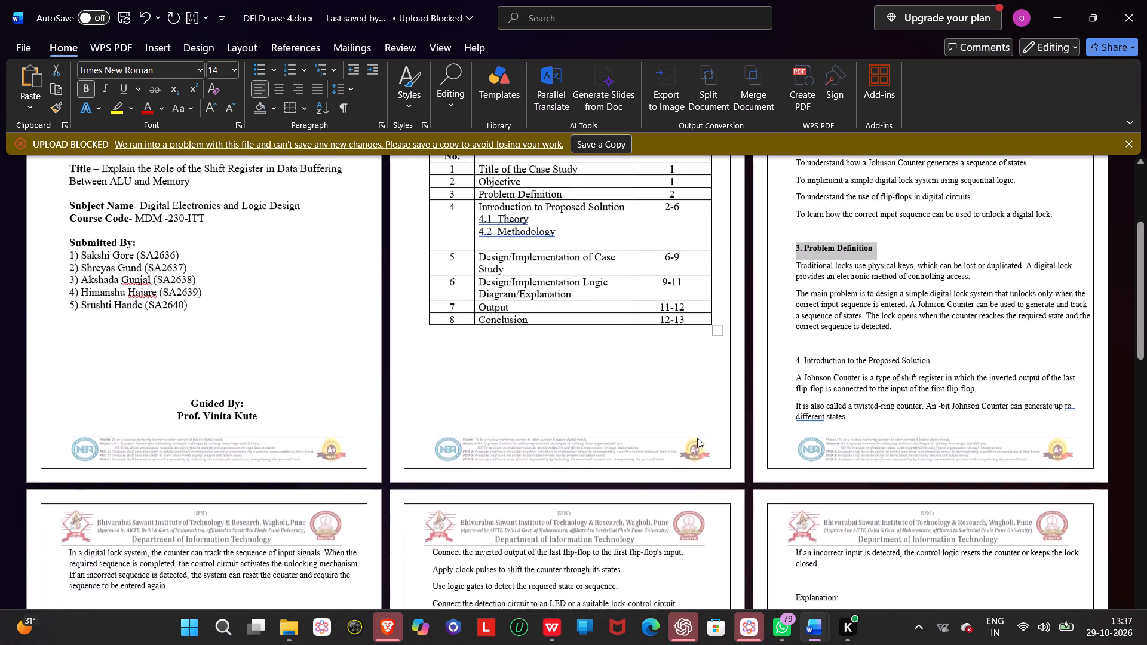
{"action": "scroll", "coordinate": [697, 438], "scroll_direction": "down", "scroll_amount": 2}
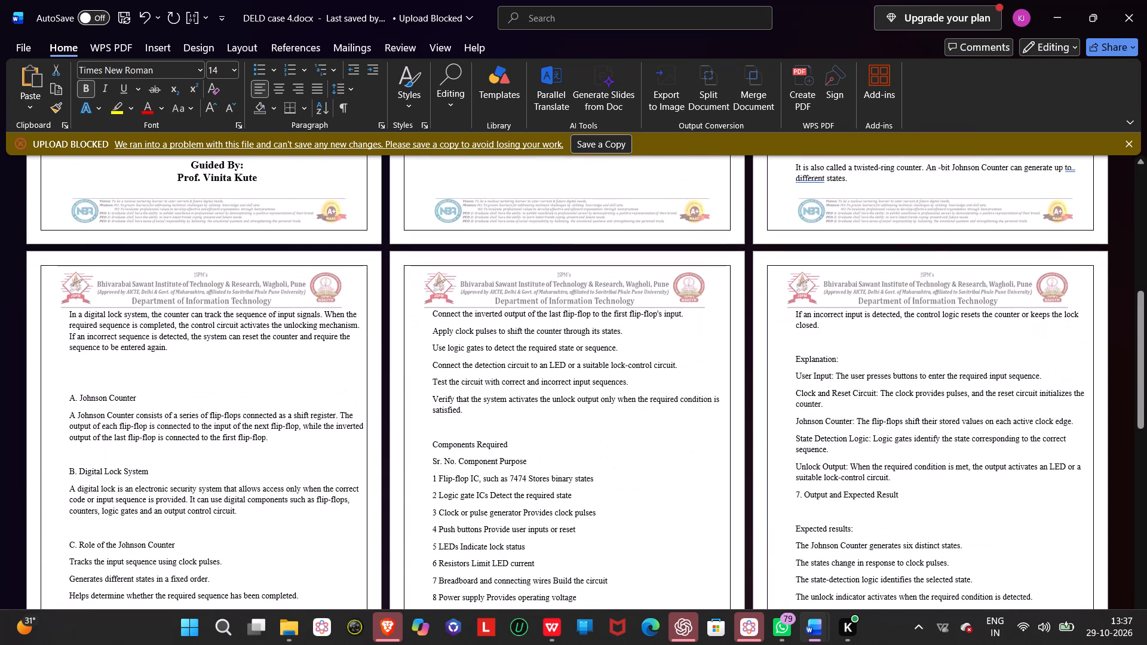
{"action": "scroll", "coordinate": [121, 454], "scroll_direction": "down", "scroll_amount": 2}
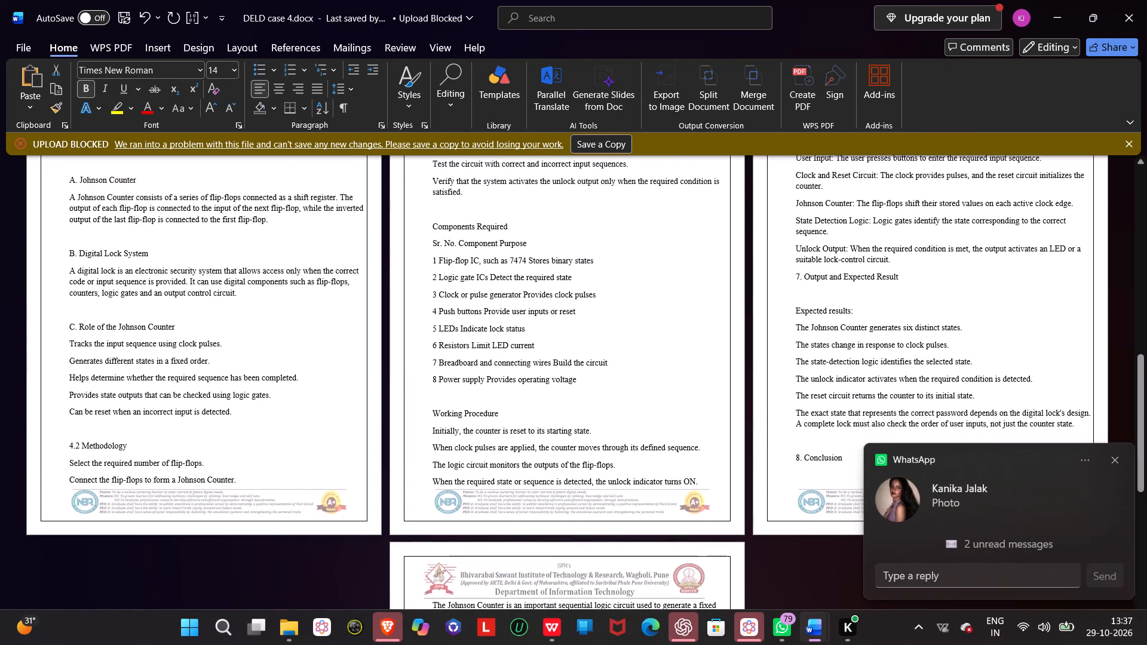
{"action": "left_click_drag", "start_coordinate": [68, 445], "coordinate": [132, 440]}
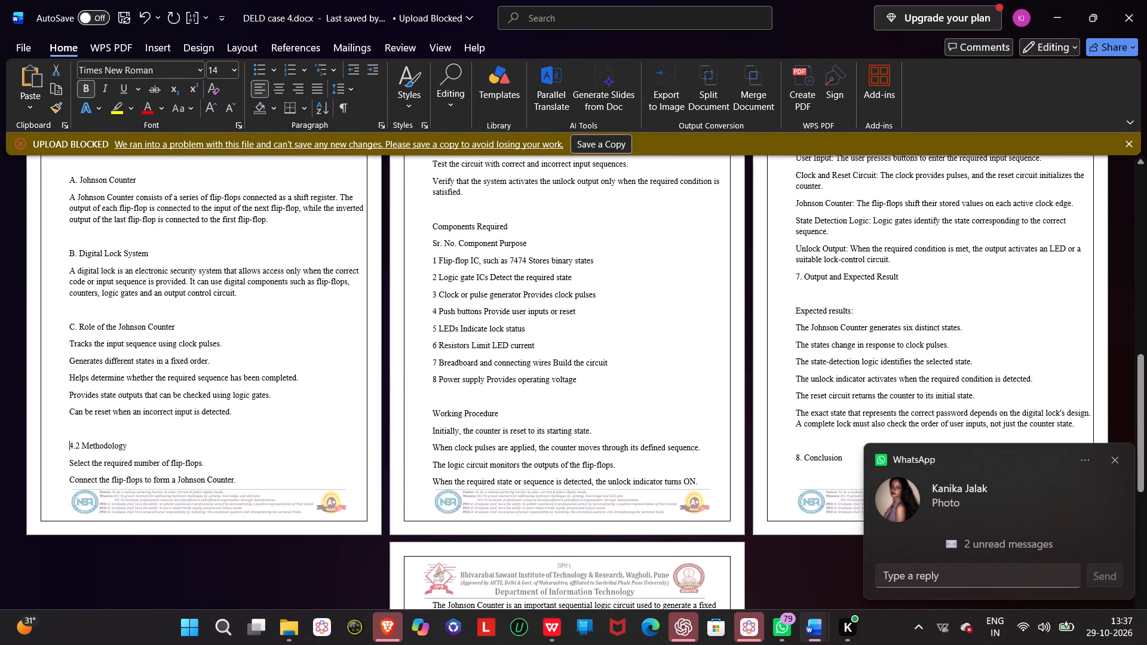
{"action": "left_click_drag", "start_coordinate": [132, 440], "coordinate": [132, 446]}
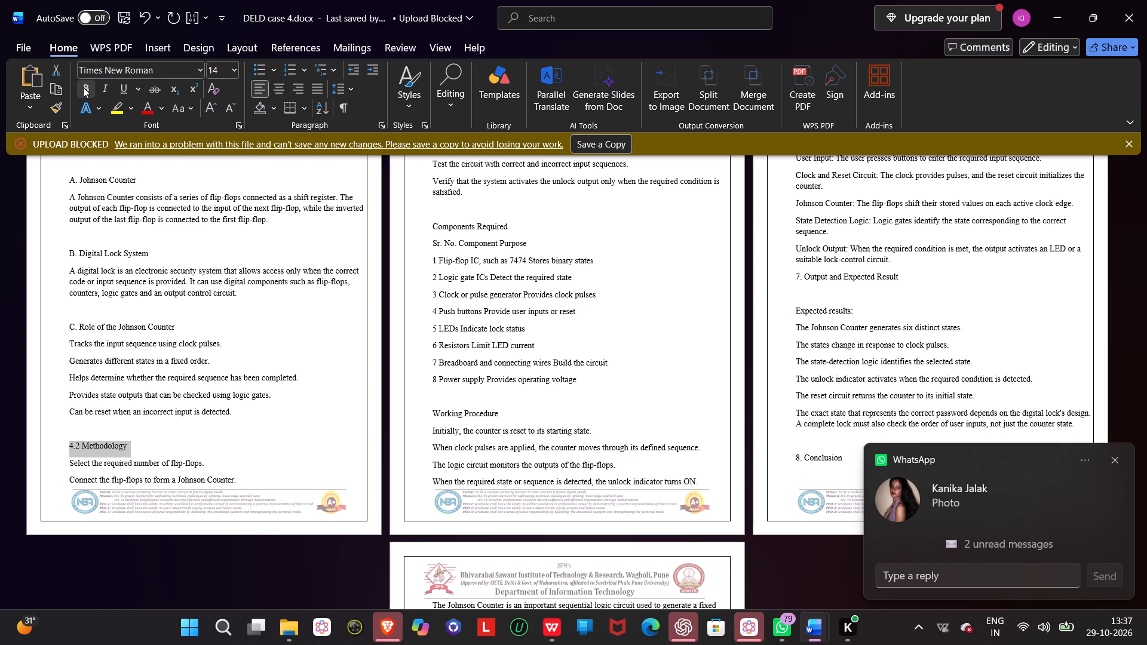
{"action": "left_click", "coordinate": [83, 87]}
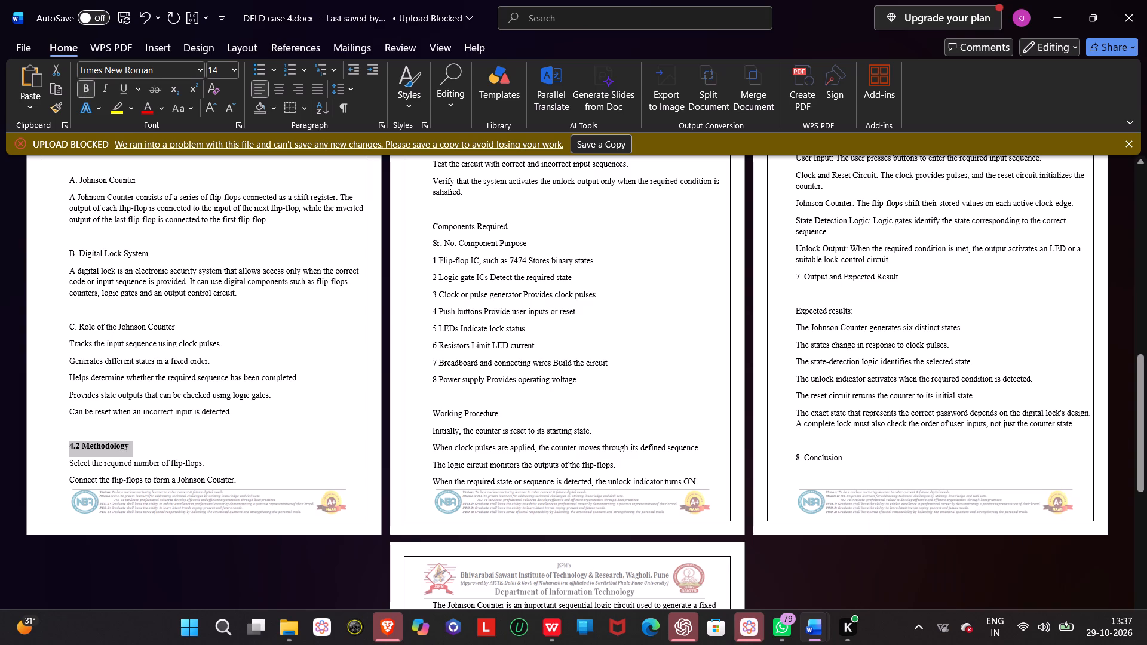
{"action": "left_click_drag", "start_coordinate": [432, 225], "coordinate": [513, 230]}
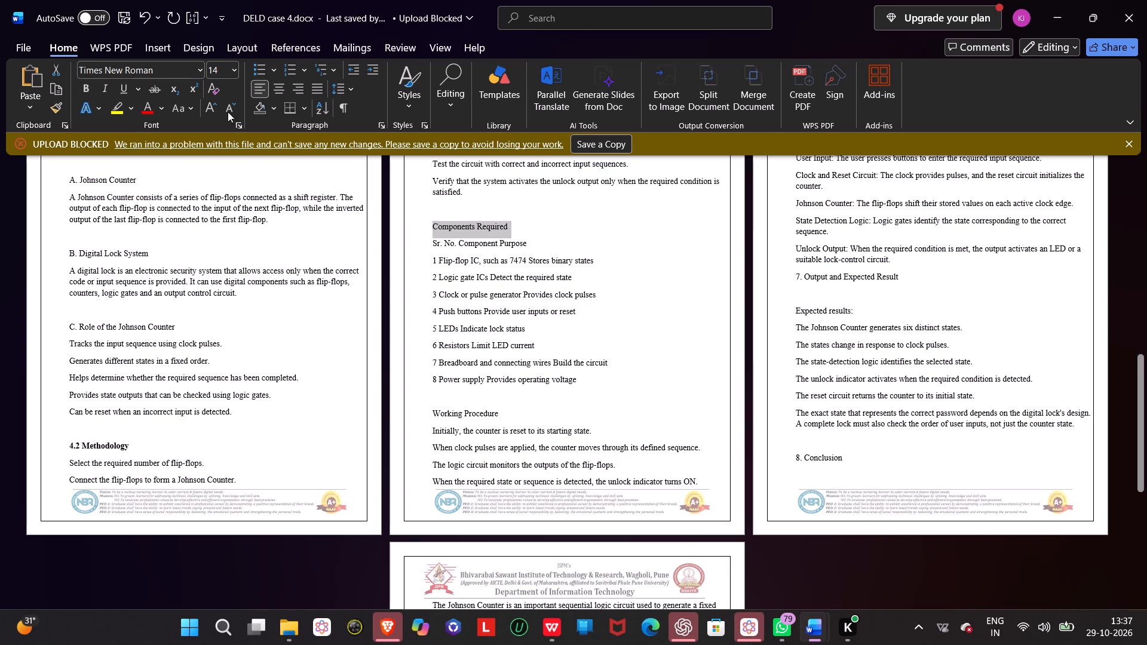
{"action": "left_click", "coordinate": [82, 84]}
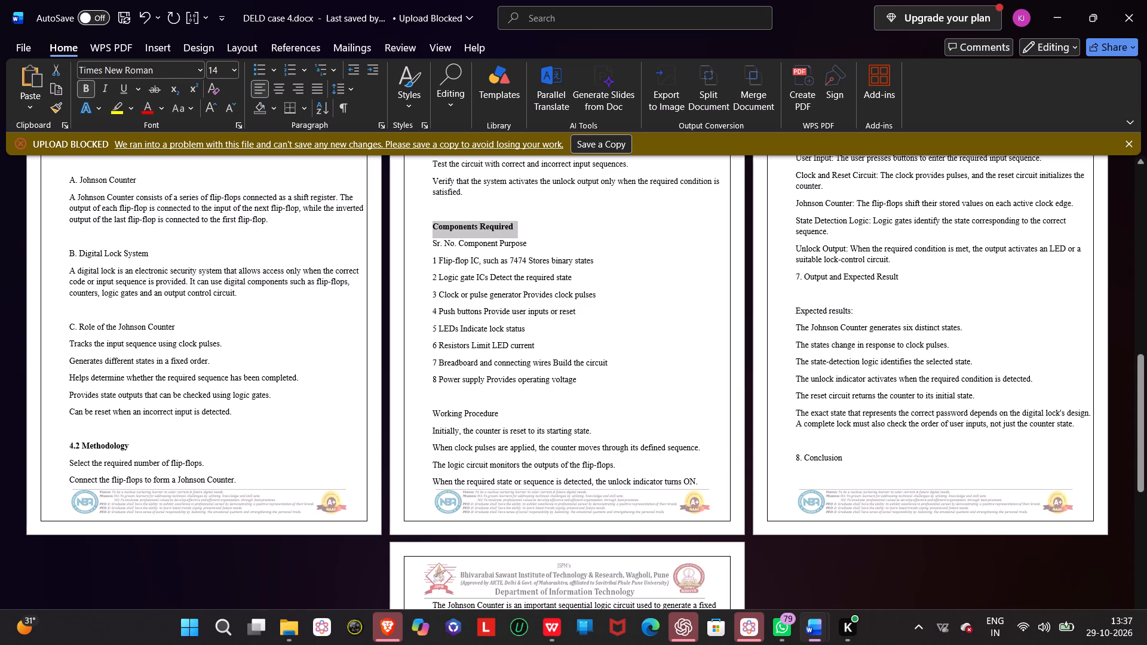
{"action": "scroll", "coordinate": [673, 409], "scroll_direction": "up", "scroll_amount": 1}
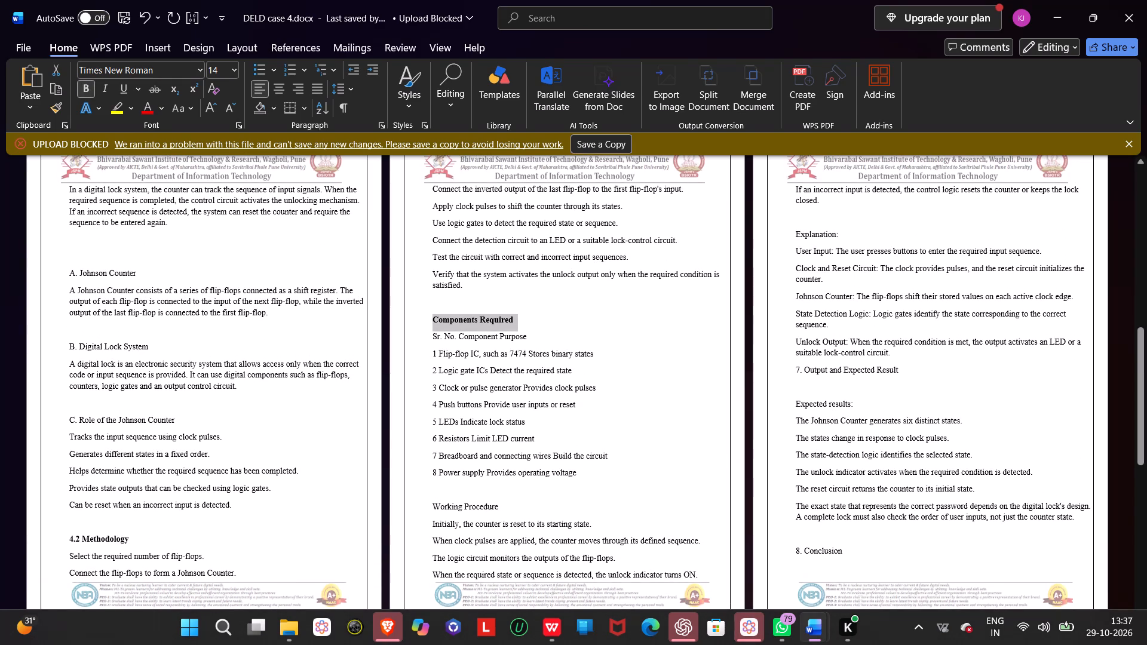
{"action": "left_click_drag", "start_coordinate": [435, 509], "coordinate": [496, 514]}
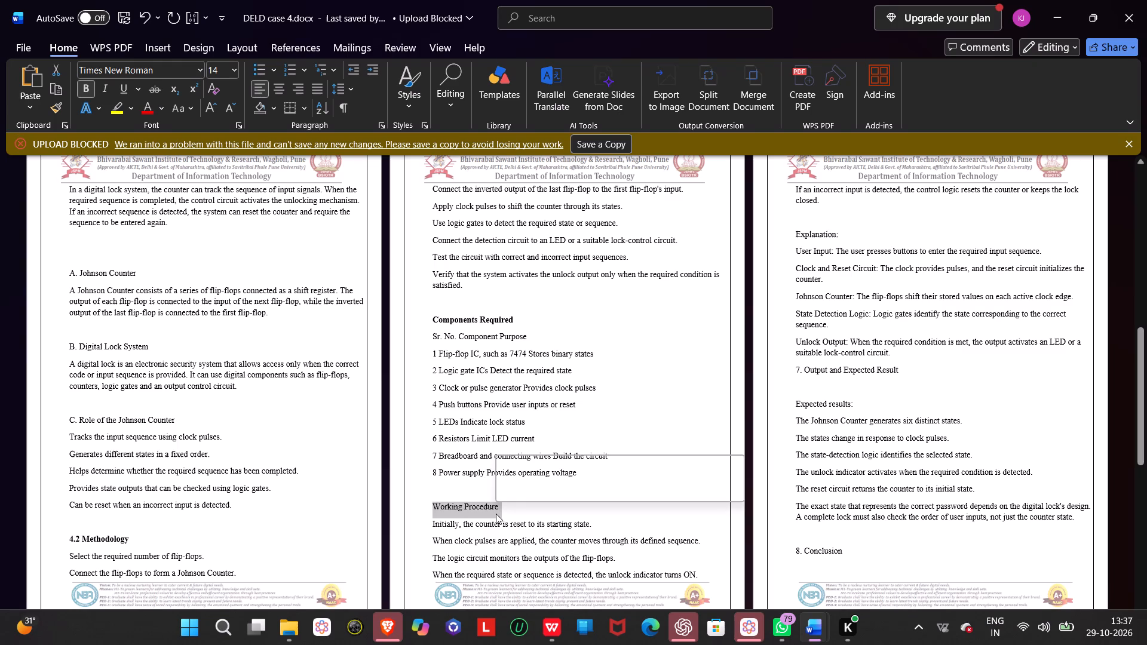
{"action": "left_click", "coordinate": [85, 92]}
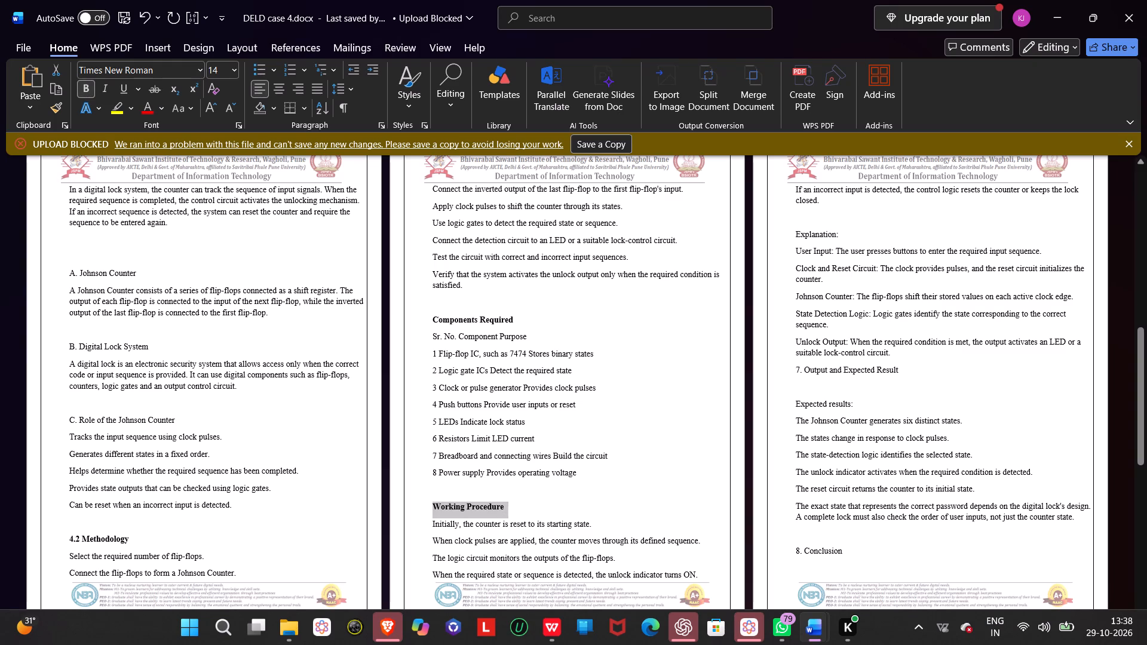
Make the "Explanation:" heading bold.
{"action": "left_click_drag", "start_coordinate": [790, 234], "coordinate": [845, 210]}
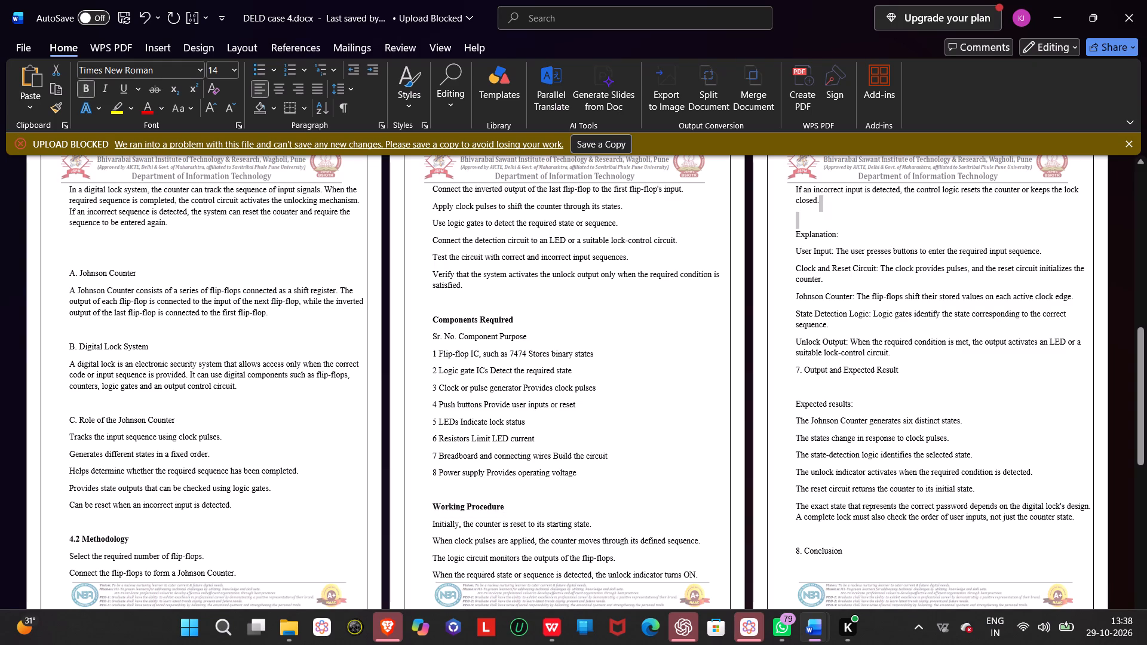
{"action": "left_click_drag", "start_coordinate": [845, 210], "coordinate": [847, 244]}
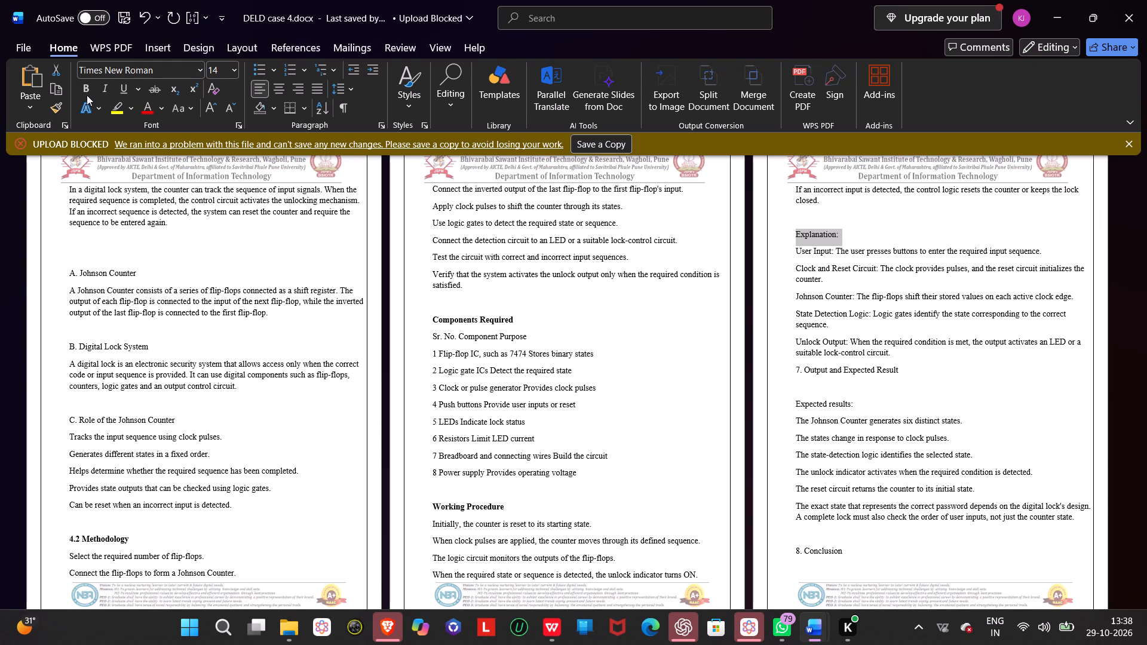
Make the selected "Explanation:" heading bold.
{"action": "left_click", "coordinate": [87, 94]}
Add the bold heading "5)Design and Implementation" on the blank line above Components Required.
{"action": "scroll", "coordinate": [563, 373], "scroll_direction": "down", "scroll_amount": 2}
{"action": "scroll", "coordinate": [563, 373], "scroll_direction": "up", "scroll_amount": 2}
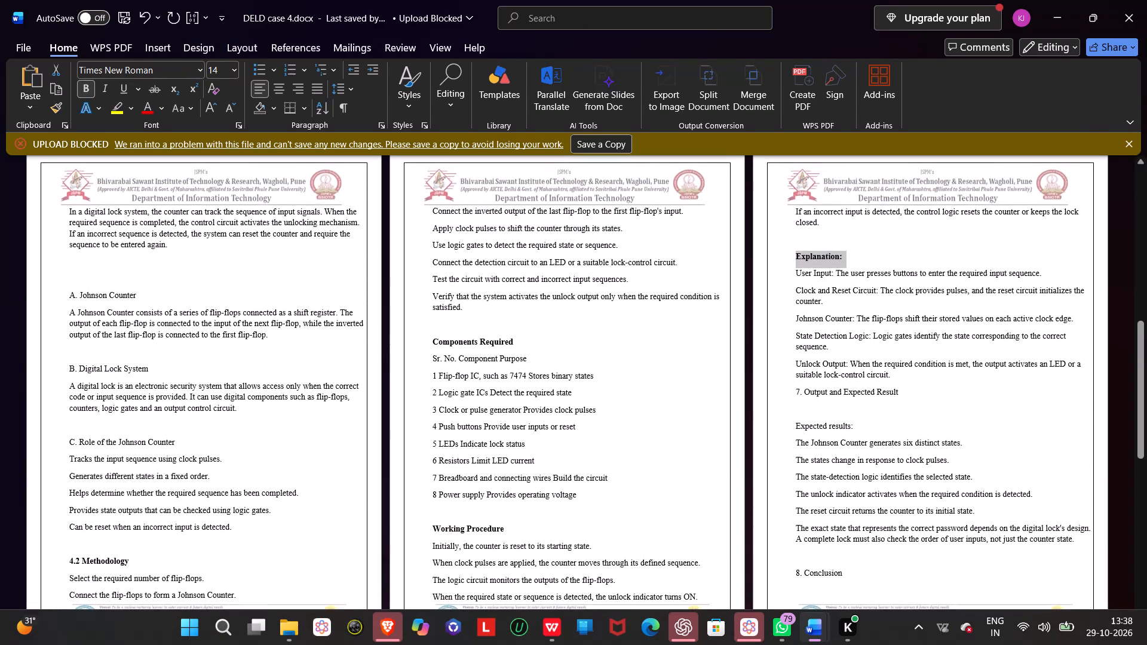
{"action": "scroll", "coordinate": [563, 373], "scroll_direction": "down", "scroll_amount": 1}
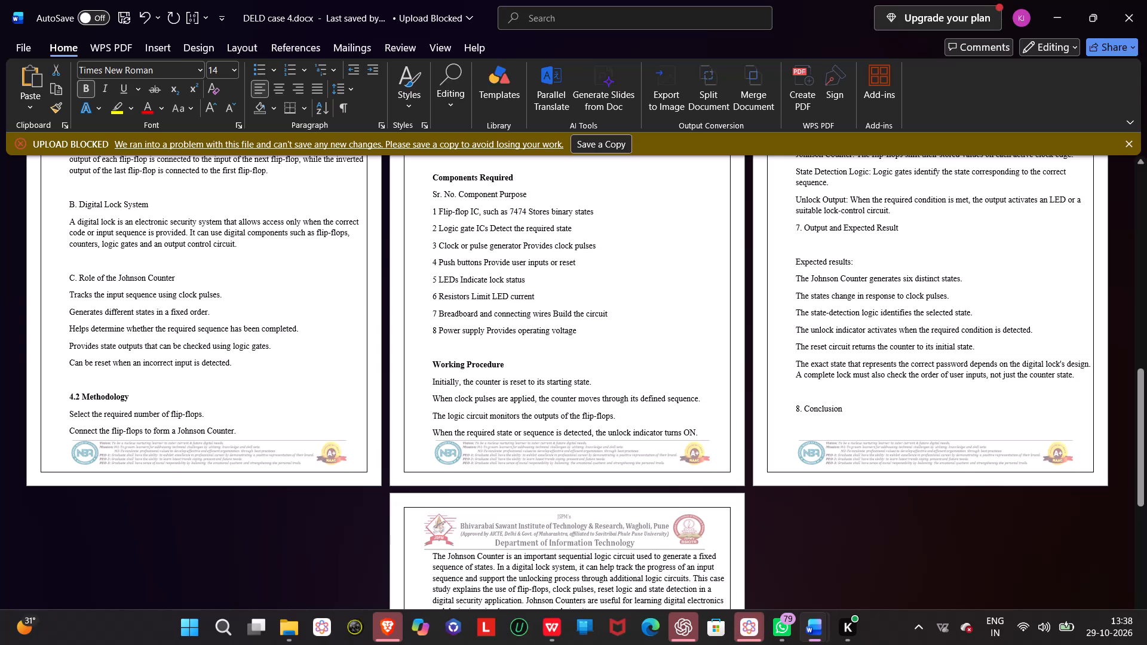
{"action": "scroll", "coordinate": [456, 359], "scroll_direction": "up", "scroll_amount": 2}
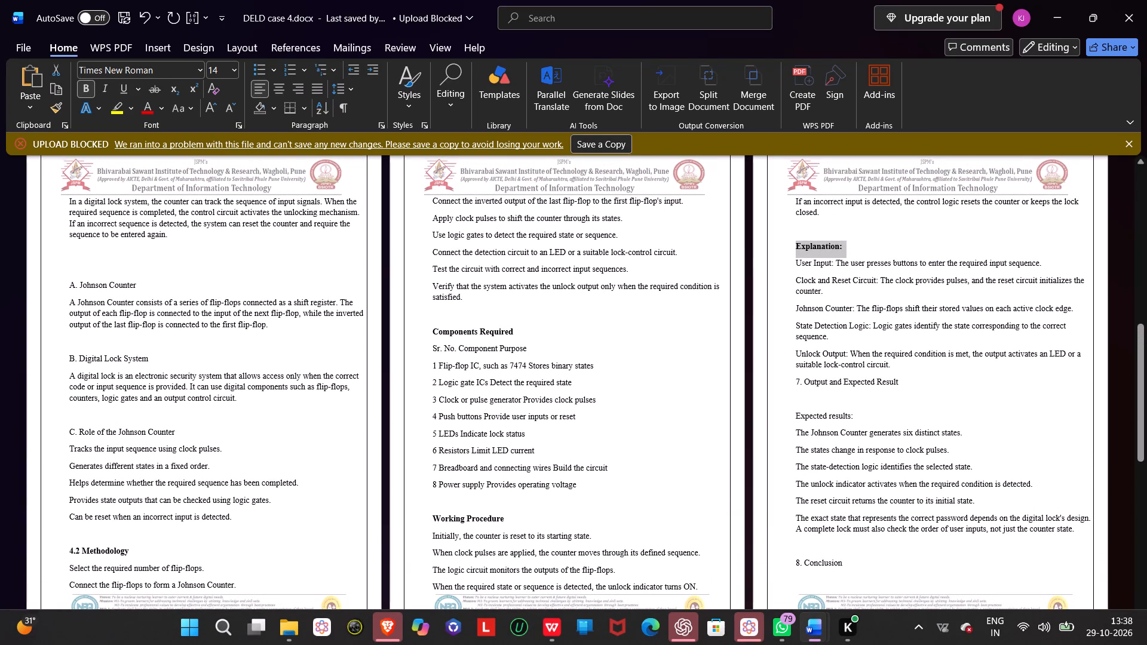
{"action": "left_click", "coordinate": [450, 317]}
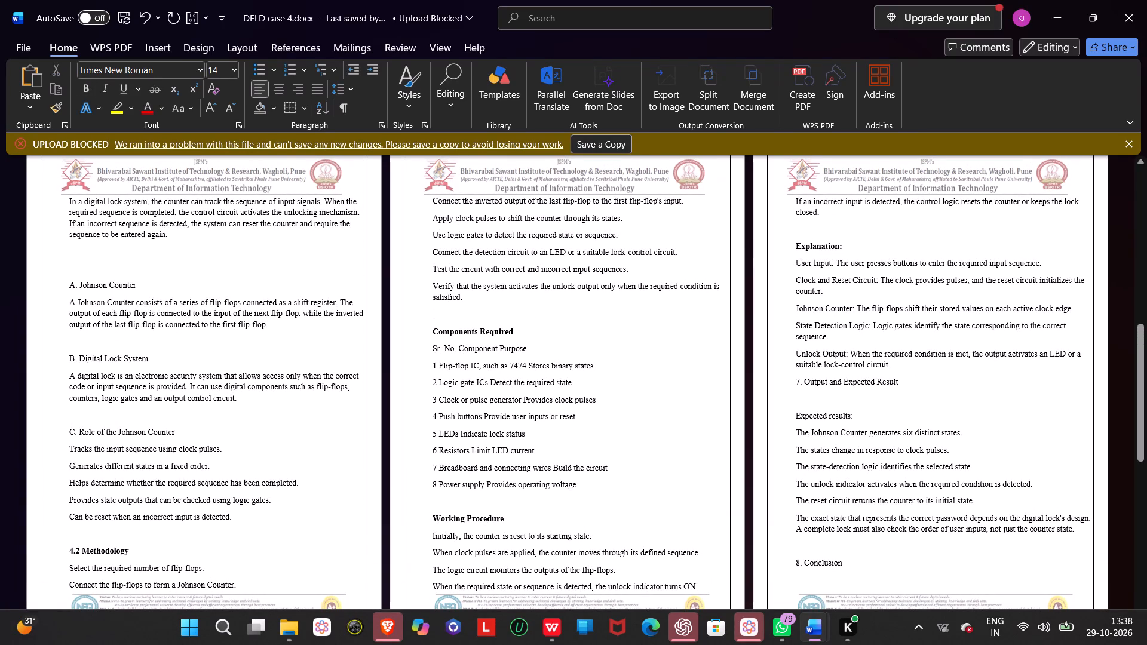
{"action": "key", "text": "5"}
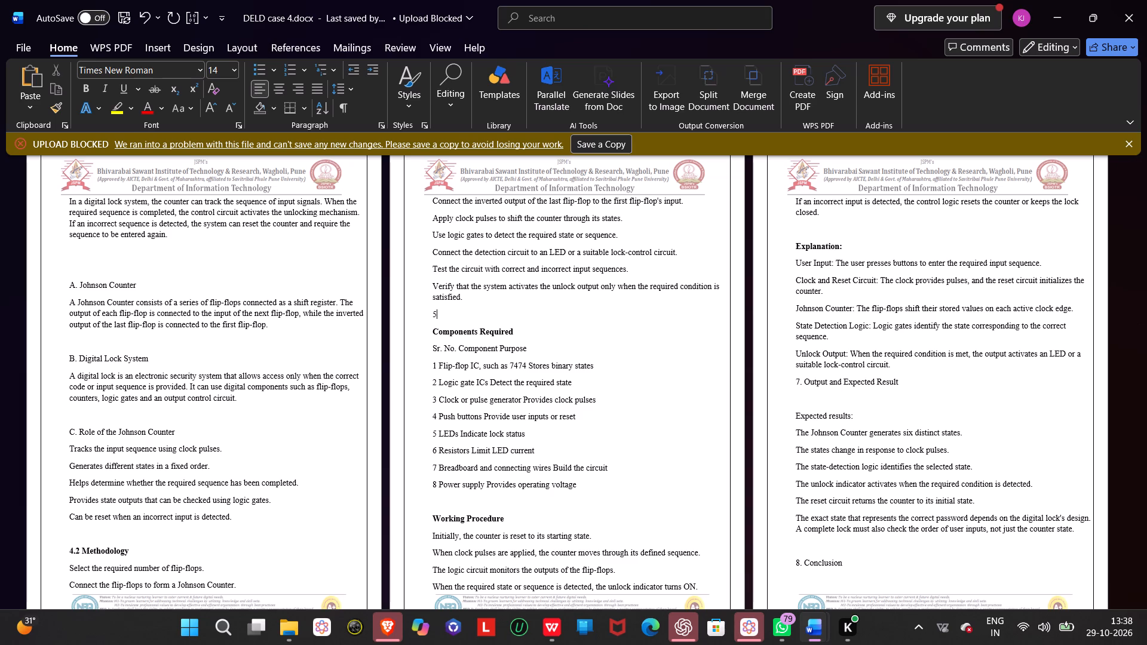
{"action": "key", "text": "BackSpace"}
{"action": "left_click", "coordinate": [81, 90]}
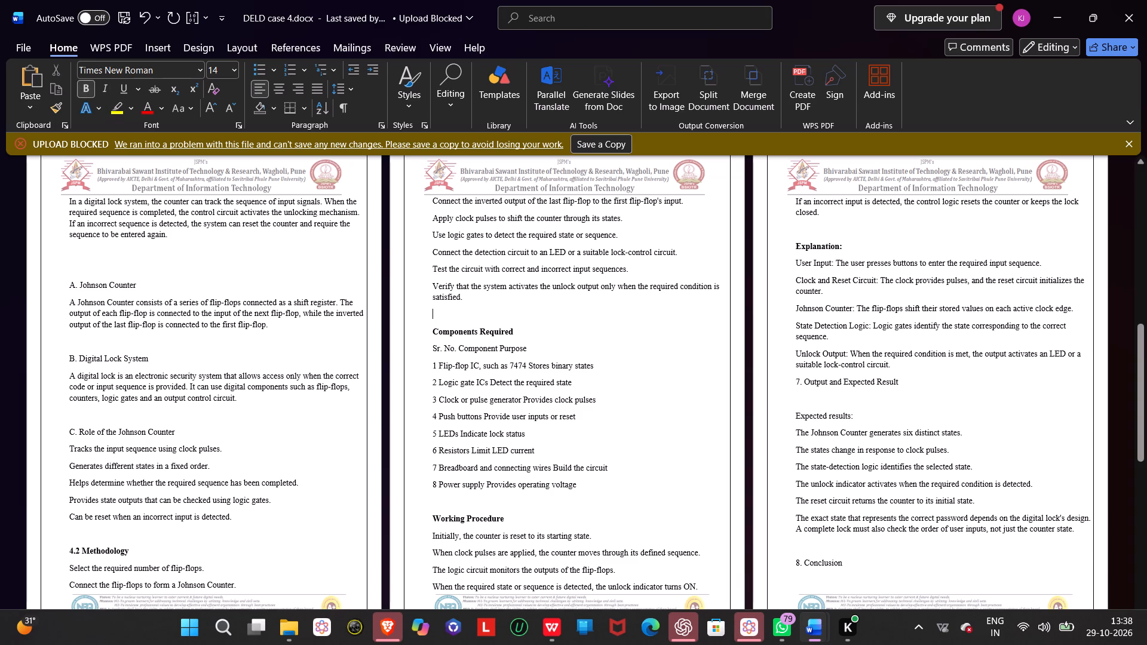
{"action": "key", "text": "5"}
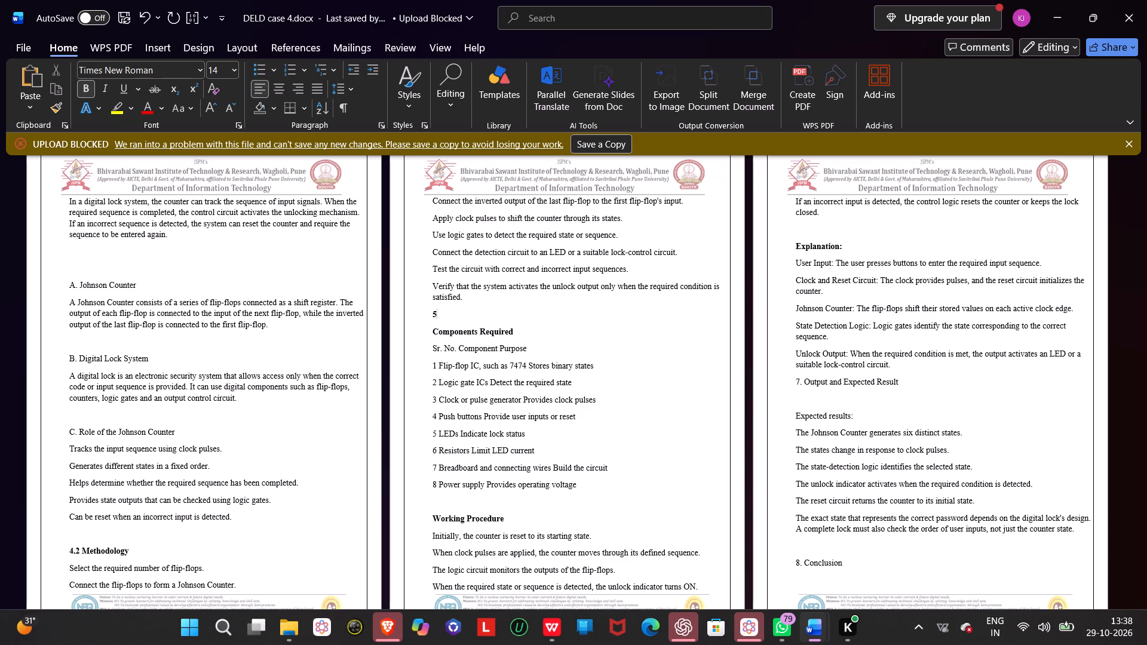
{"action": "key", "text": "shift+parenright"}
{"action": "key", "text": "d"}
{"action": "key", "text": "BackSpace"}
{"action": "key", "text": "d"}
{"action": "key", "text": "shift+BackSpace"}
{"action": "type", "text": "Design and IMpl"}
{"action": "key", "text": "BackSpace"}
{"action": "key", "text": "BackSpace"}
{"action": "key", "text": "BackSpace"}
{"action": "key", "text": "m"}
{"action": "type", "text": "plen"}
{"action": "key", "text": "BackSpace"}
{"action": "type", "text": "ma"}
{"action": "key", "text": "BackSpace"}
{"action": "type", "text": "entaion"}
{"action": "key", "text": "BackSpace"}
{"action": "key", "text": "BackSpace"}
{"action": "key", "text": "BackSpace"}
{"action": "type", "text": "tion"}
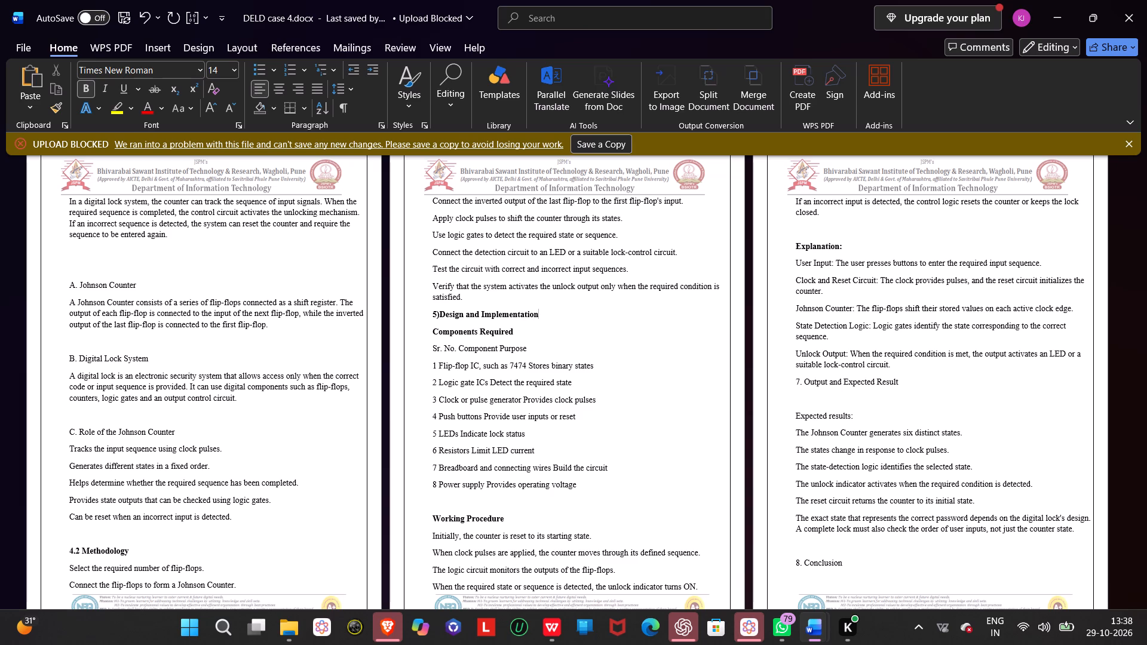
Insert "&" between Component and Purpose in the "Sr. No." line under Components Required.
{"action": "left_click", "coordinate": [521, 335]}
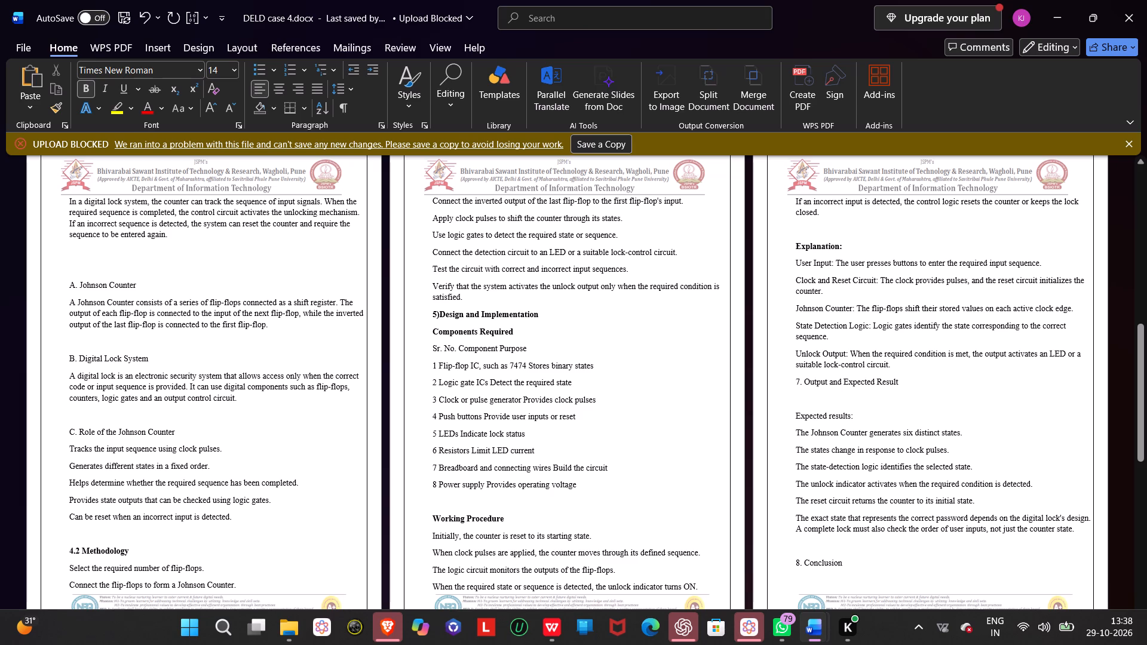
{"action": "left_click", "coordinate": [496, 351]}
{"action": "key", "text": "Right"}
{"action": "key", "text": "space"}
{"action": "key", "text": "shift+ampersand"}
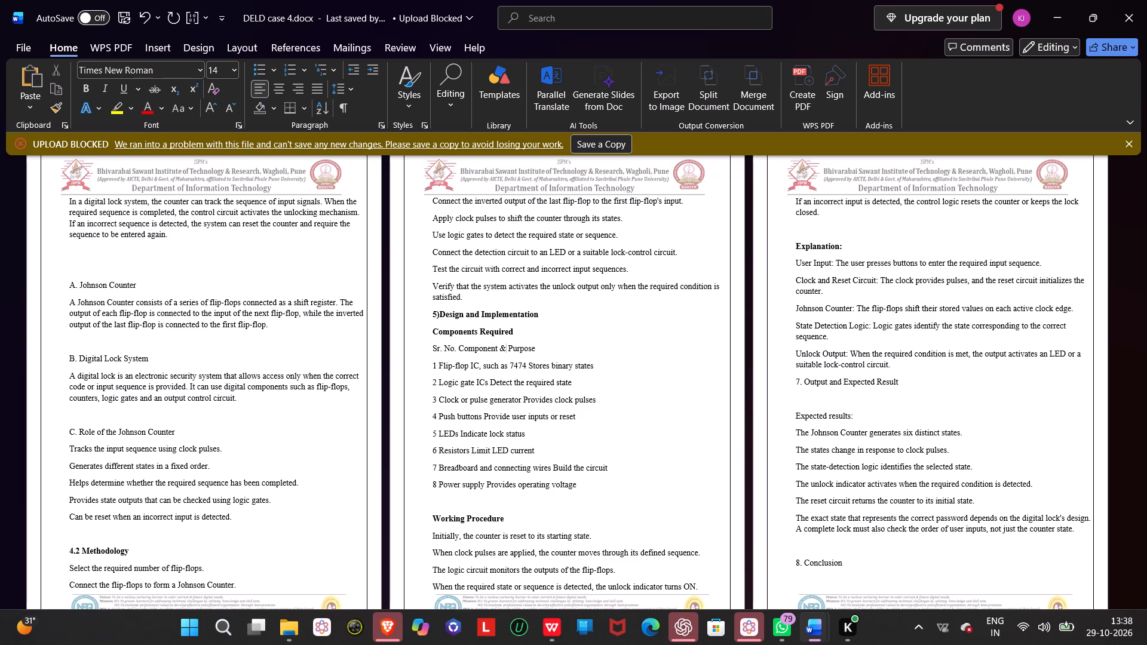
Enter the bold section heading text "6)Desgin and Implemet" on the blank line above Explanation.
{"action": "scroll", "coordinate": [514, 356], "scroll_direction": "down", "scroll_amount": 1}
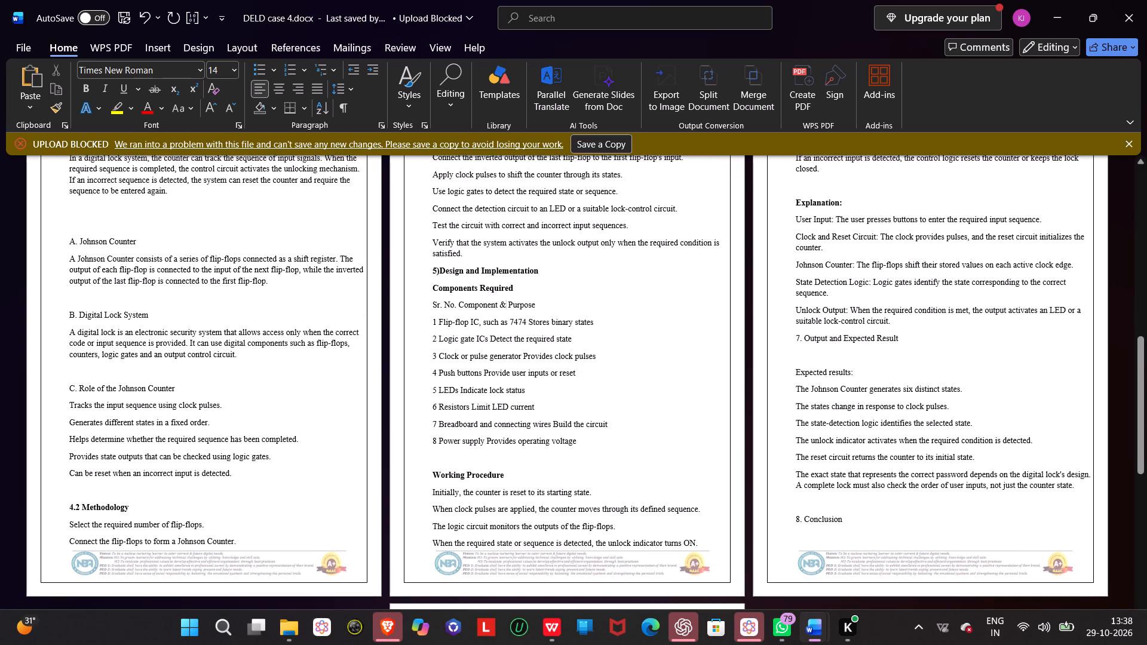
{"action": "scroll", "coordinate": [514, 356], "scroll_direction": "down", "scroll_amount": 1}
{"action": "scroll", "coordinate": [514, 356], "scroll_direction": "up", "scroll_amount": 3}
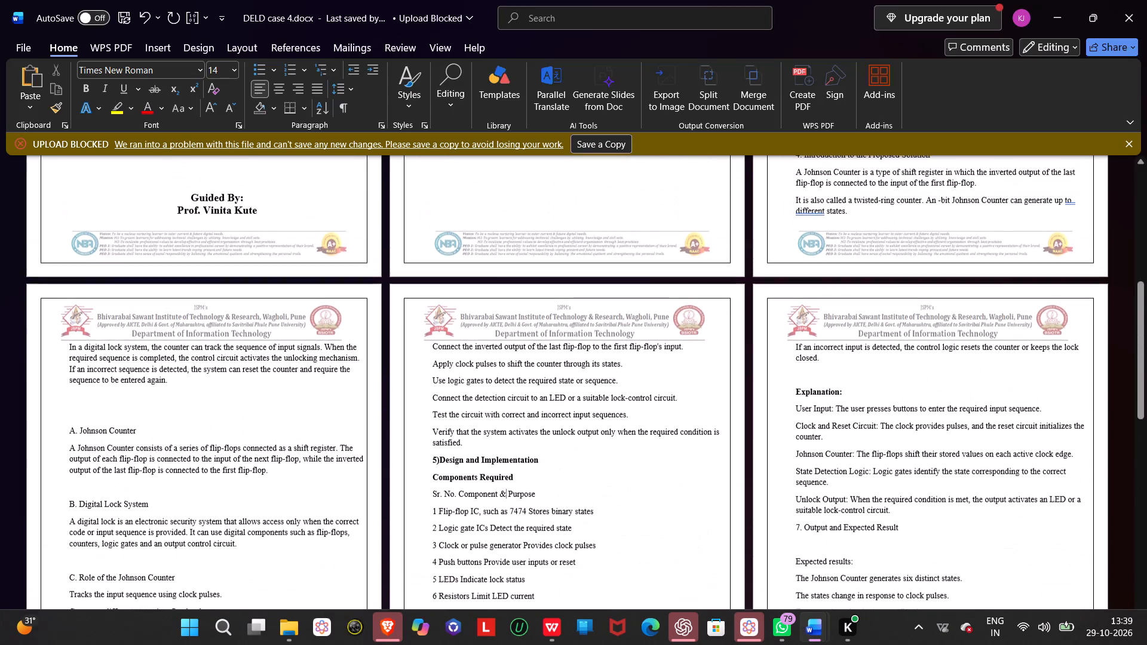
{"action": "scroll", "coordinate": [514, 356], "scroll_direction": "down", "scroll_amount": 4}
{"action": "scroll", "coordinate": [514, 356], "scroll_direction": "up", "scroll_amount": 3}
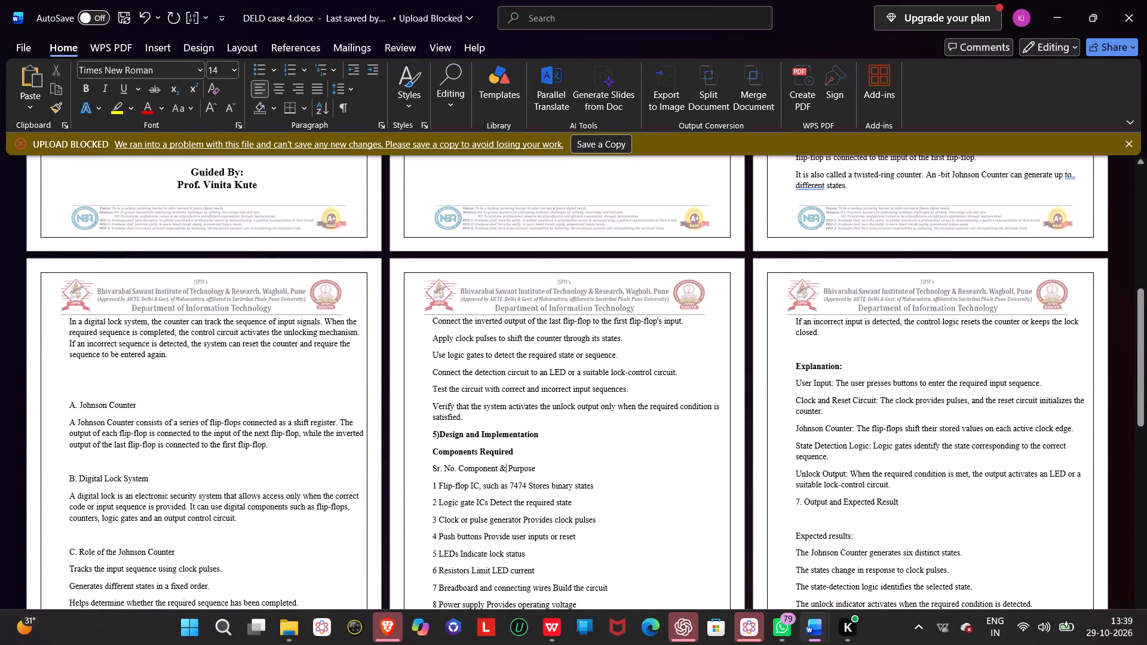
{"action": "left_click", "coordinate": [808, 344]}
{"action": "key", "text": "shift+asciicircum"}
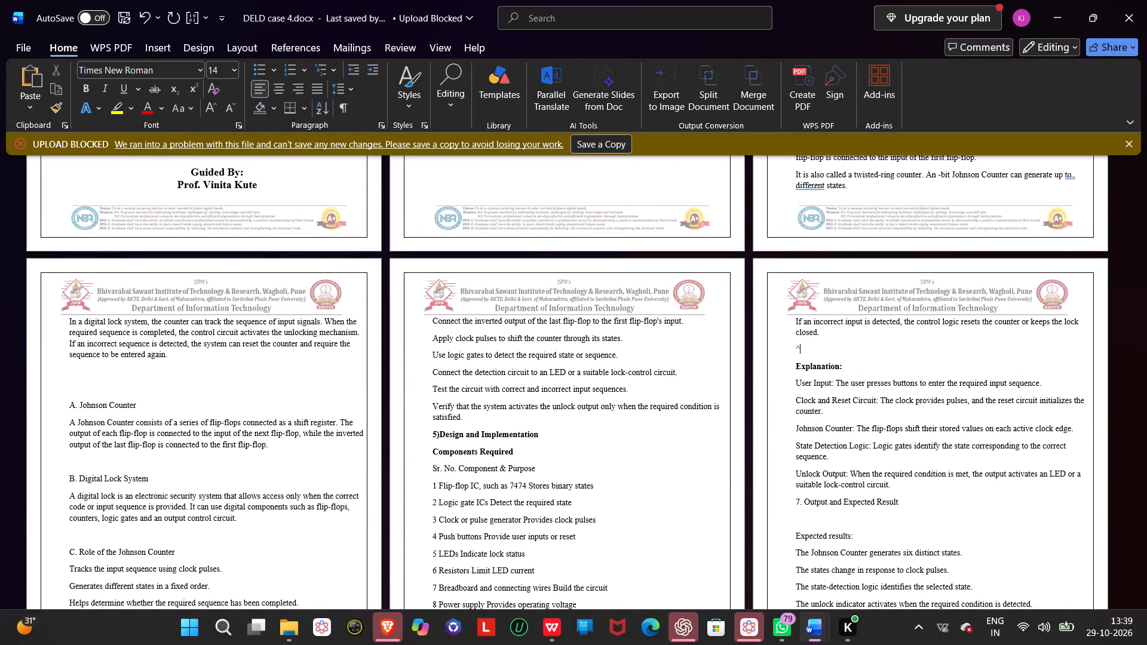
{"action": "key", "text": "BackSpace"}
{"action": "left_click", "coordinate": [79, 91]}
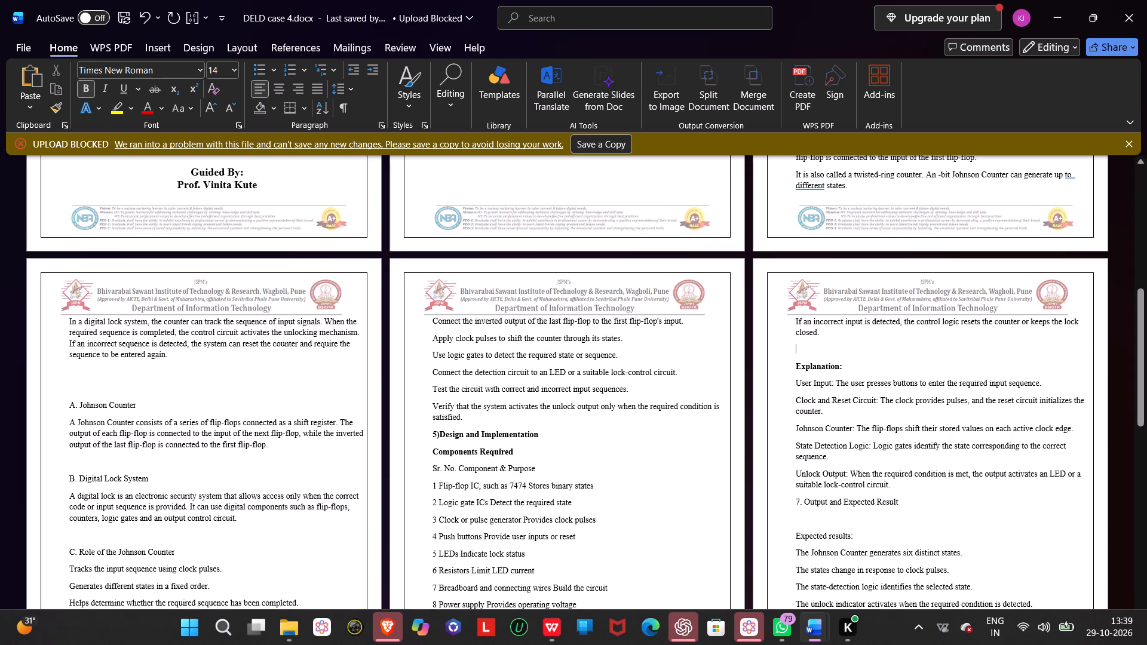
{"action": "key", "text": "6"}
{"action": "key", "text": "shift+parenright"}
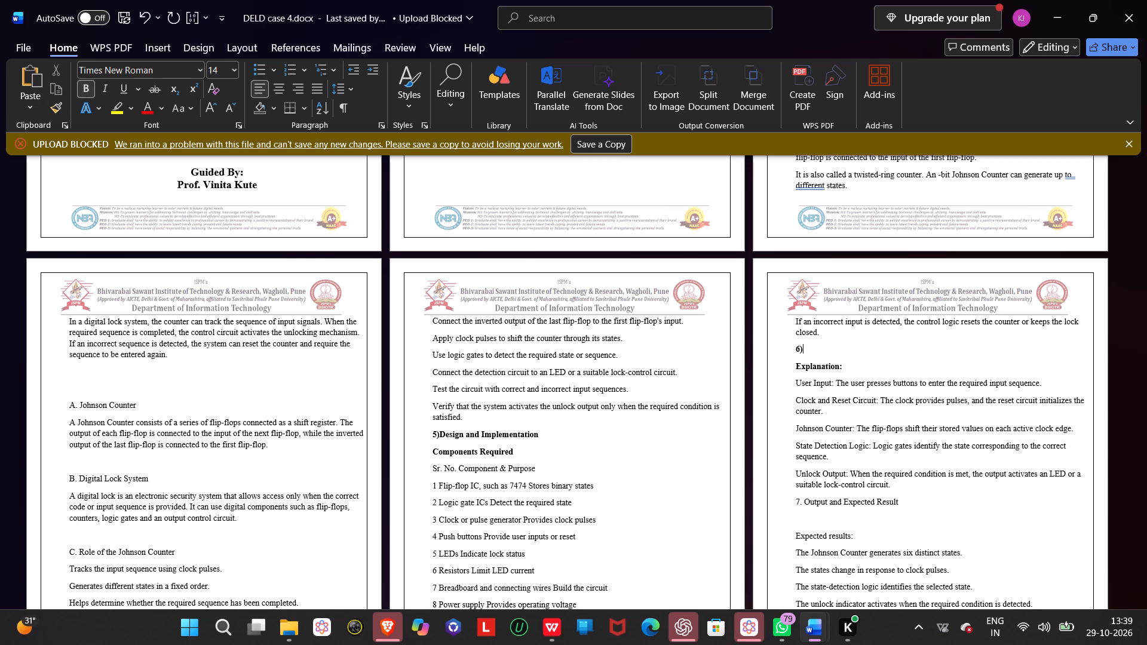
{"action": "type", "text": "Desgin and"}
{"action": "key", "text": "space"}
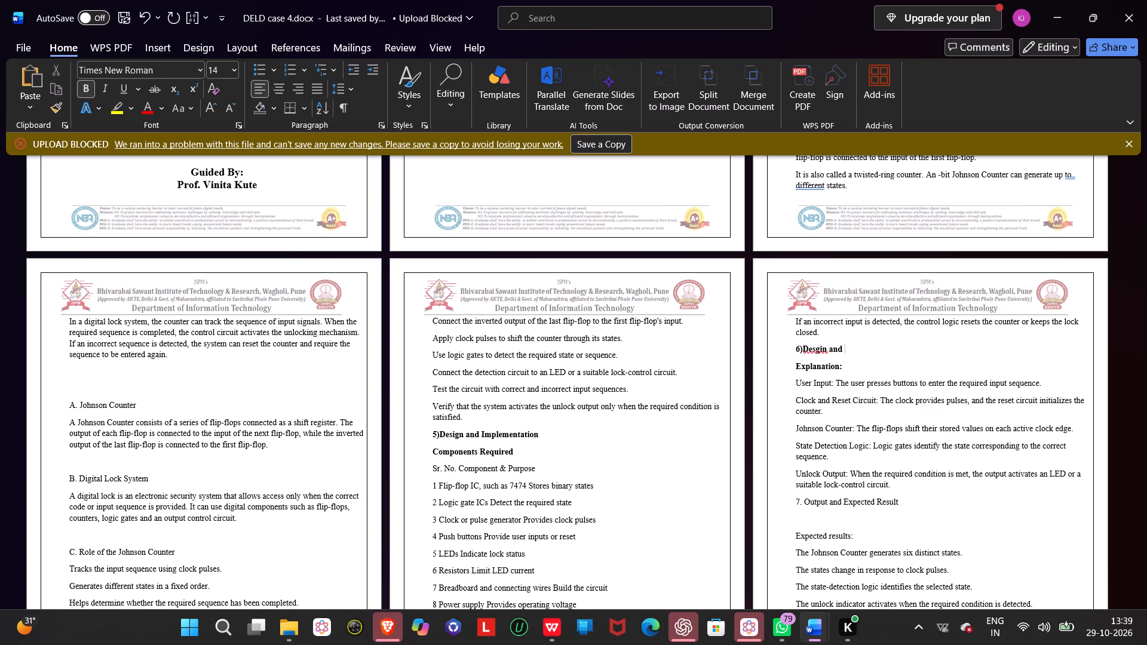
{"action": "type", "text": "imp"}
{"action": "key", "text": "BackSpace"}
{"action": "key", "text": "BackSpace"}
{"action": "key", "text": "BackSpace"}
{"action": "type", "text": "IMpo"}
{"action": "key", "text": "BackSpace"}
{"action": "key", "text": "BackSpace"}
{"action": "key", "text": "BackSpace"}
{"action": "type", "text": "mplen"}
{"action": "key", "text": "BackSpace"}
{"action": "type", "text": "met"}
Complete the section 6 heading as "6)Desgin and Implemenation logic diagram and Explantion" and add a blank line below it.
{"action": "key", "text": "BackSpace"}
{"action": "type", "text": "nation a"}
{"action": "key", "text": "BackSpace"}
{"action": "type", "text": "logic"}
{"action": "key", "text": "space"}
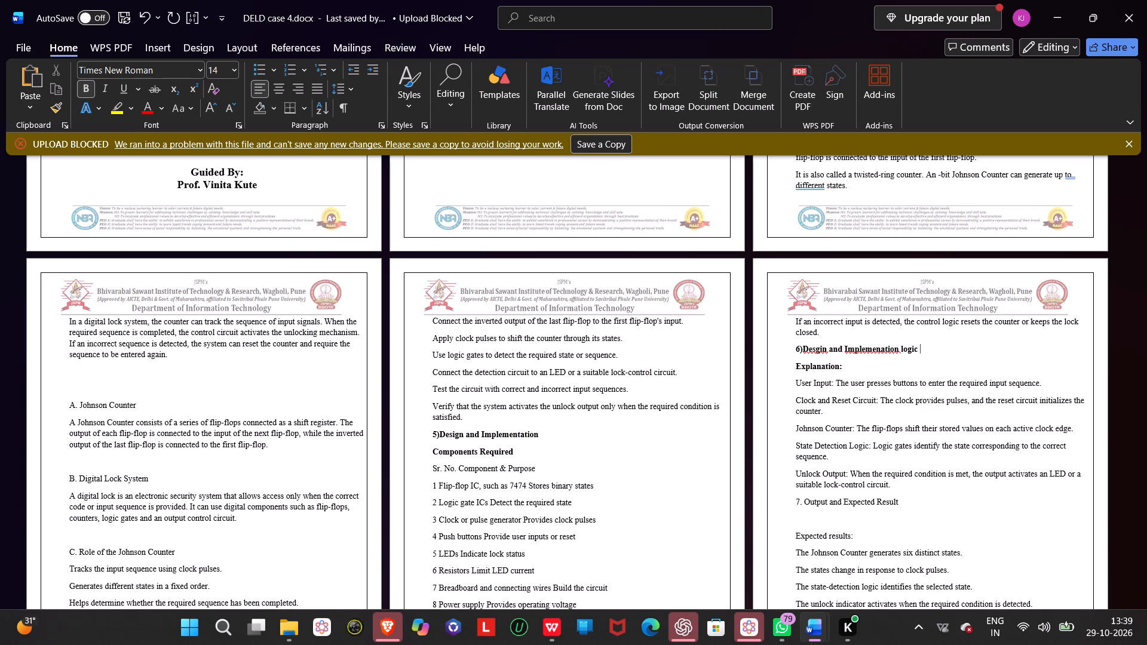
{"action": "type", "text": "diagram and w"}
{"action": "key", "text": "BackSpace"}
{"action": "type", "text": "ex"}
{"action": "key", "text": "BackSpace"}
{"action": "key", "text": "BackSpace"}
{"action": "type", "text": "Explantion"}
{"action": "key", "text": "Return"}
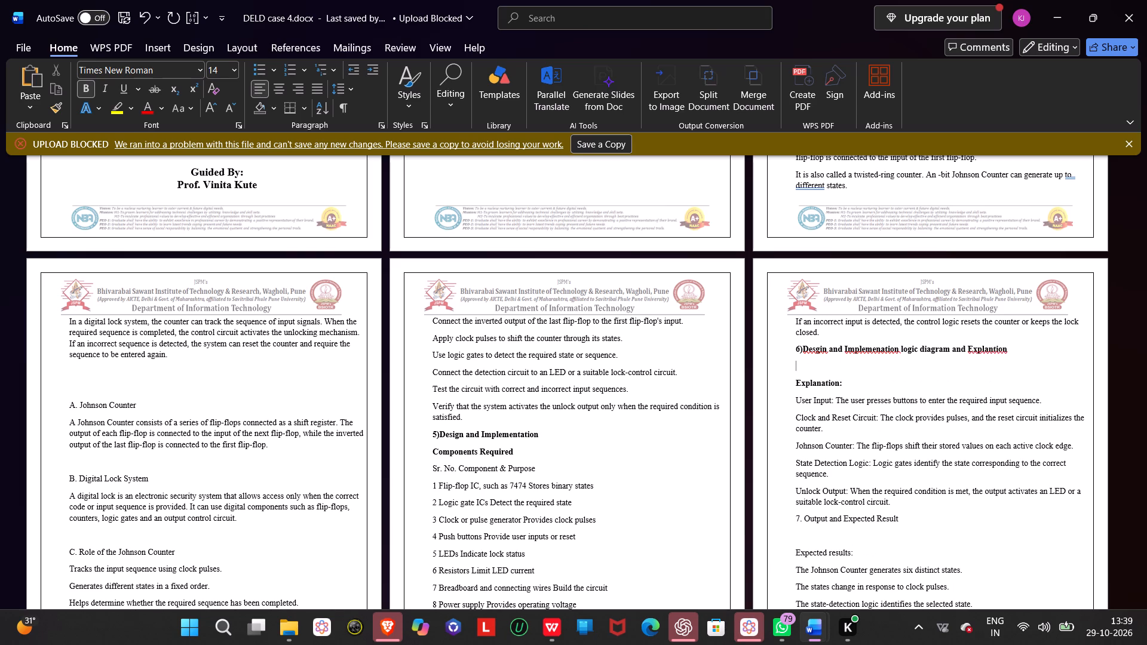
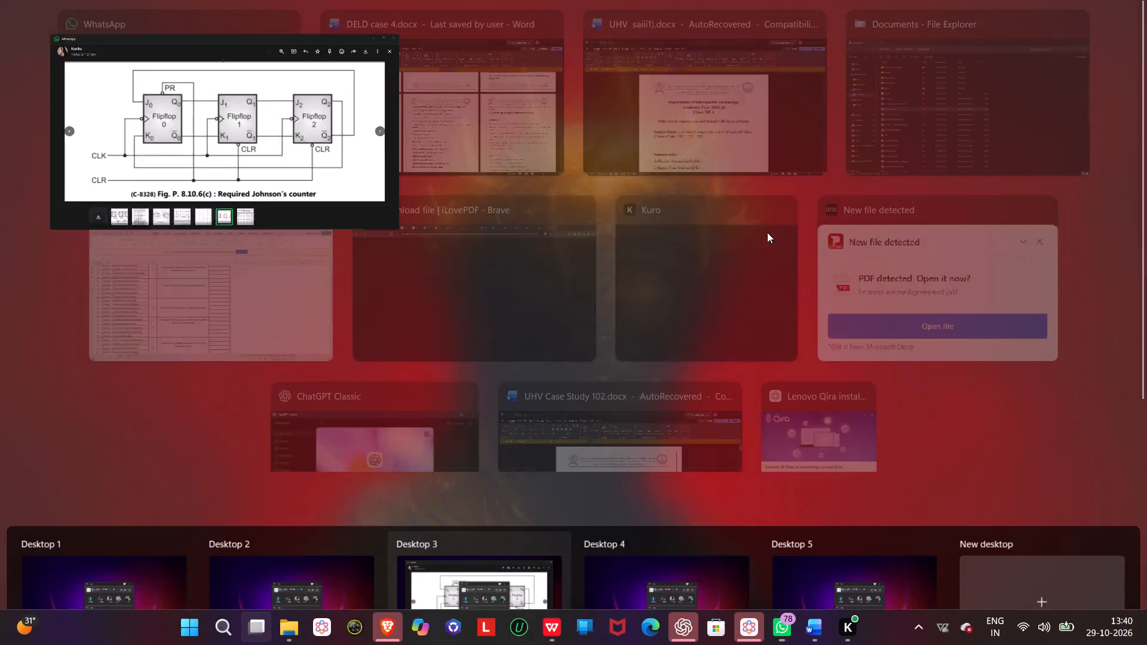
Switch to the DELD case 4 document in Word and paste the copied Johnson's counter circuit diagram on the blank line above Explanation.
{"action": "left_click", "coordinate": [524, 105]}
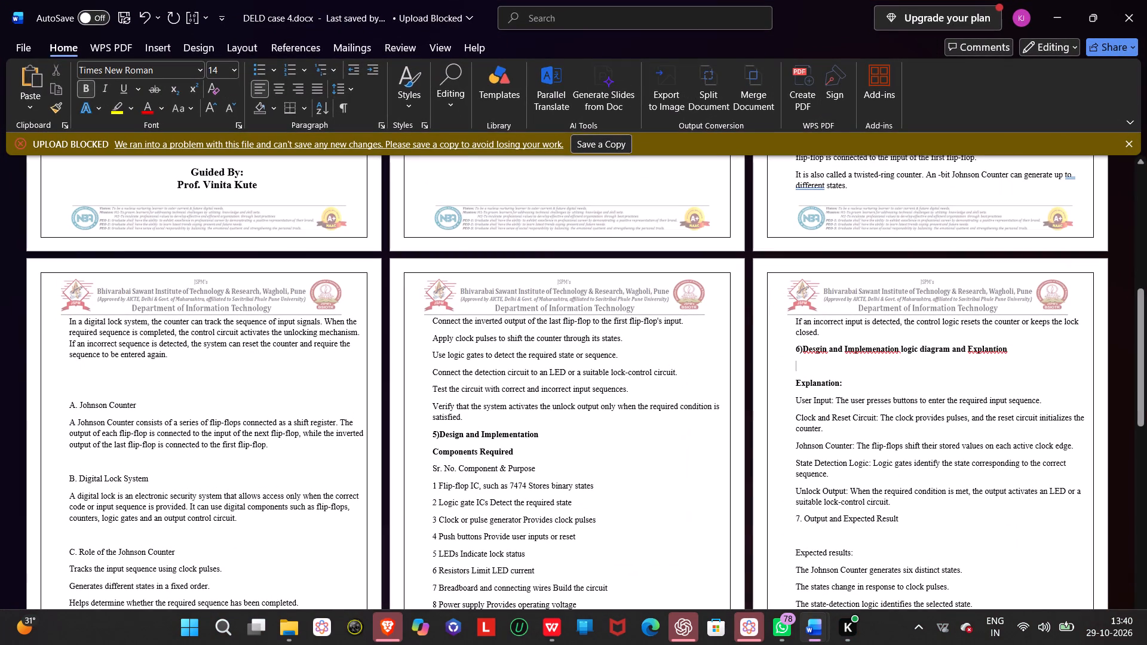
{"action": "key", "text": "ctrl+v"}
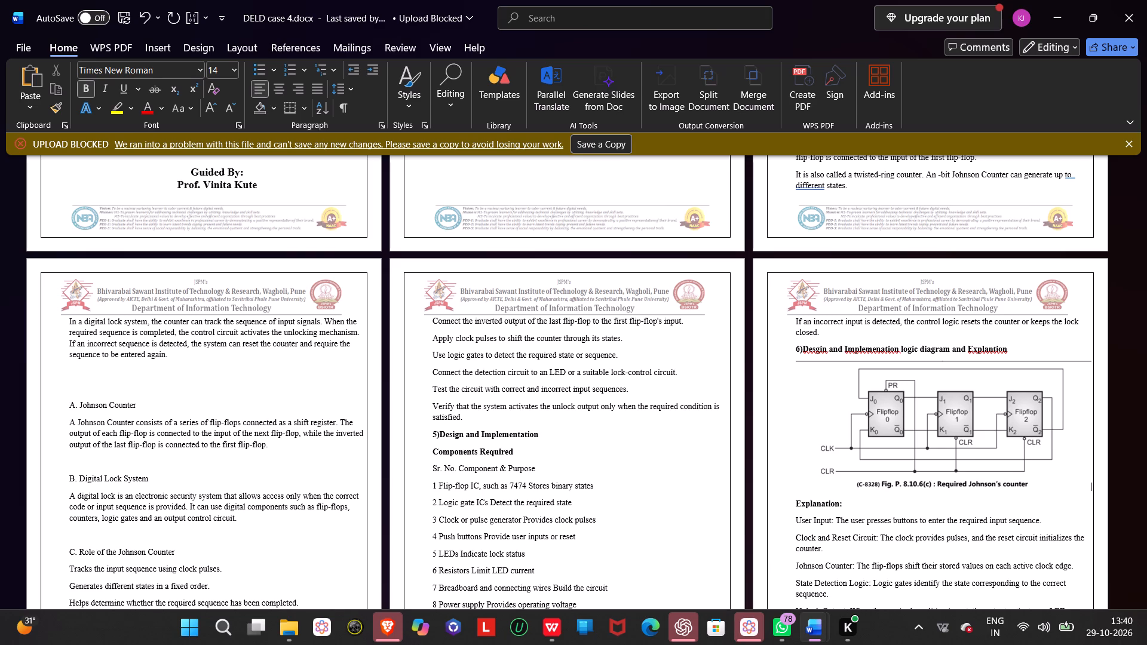
Add the bold line "Basic fuctional block diagram" between the section 6 heading and the flip-flop circuit diagram.
{"action": "scroll", "coordinate": [821, 379], "scroll_direction": "down", "scroll_amount": 2}
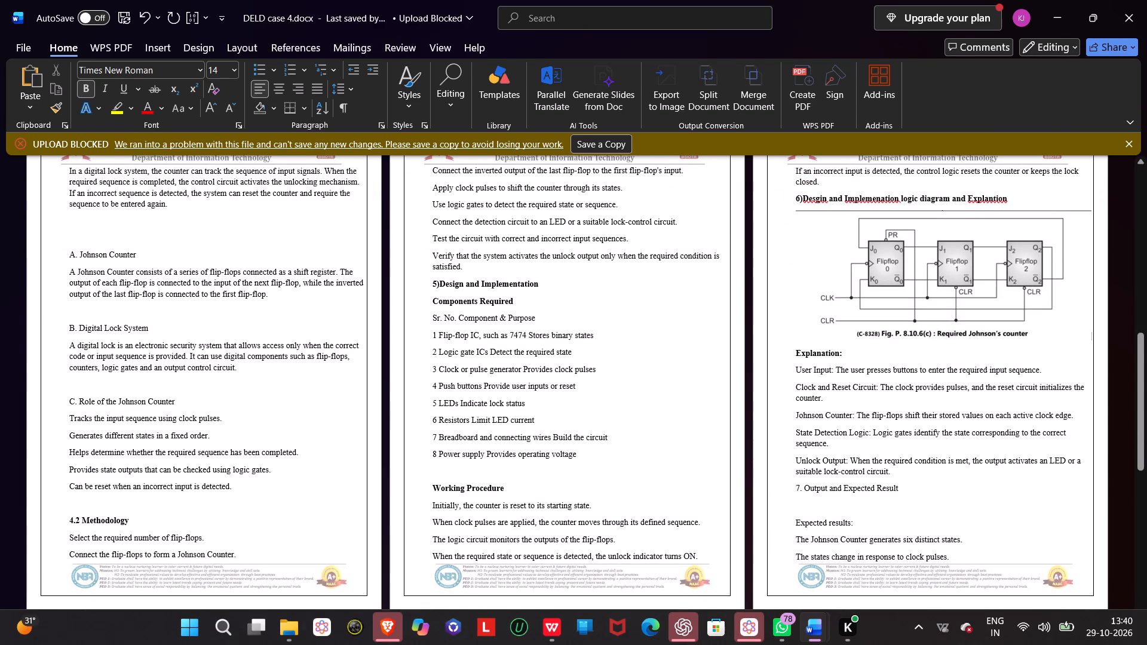
{"action": "left_click", "coordinate": [1014, 205]}
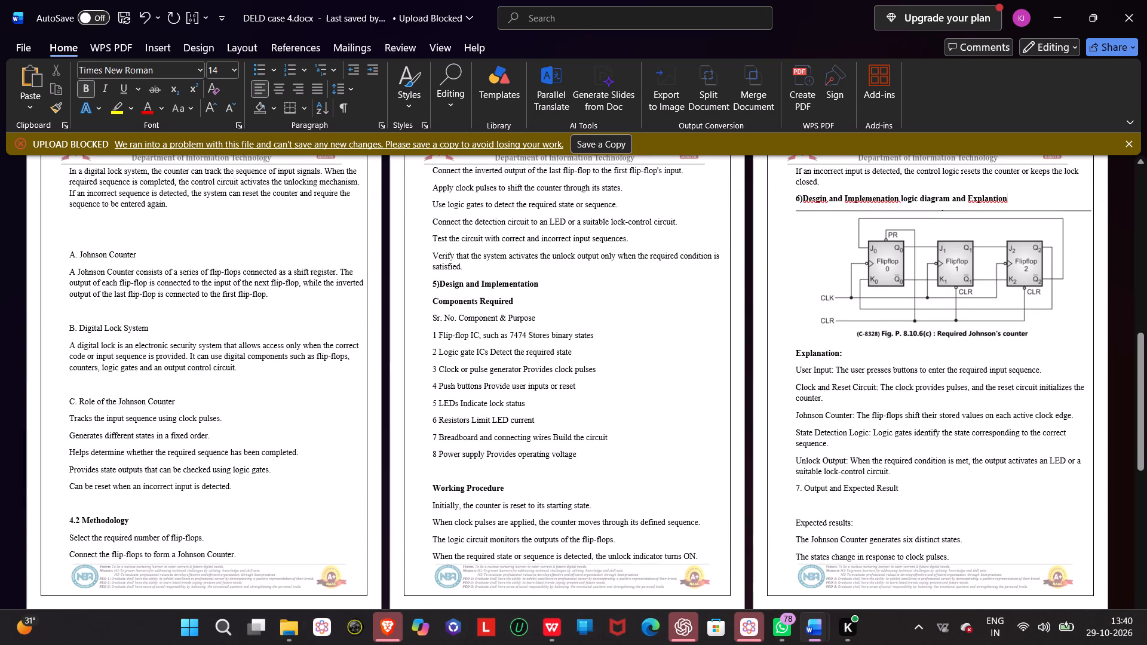
{"action": "key", "text": "Return"}
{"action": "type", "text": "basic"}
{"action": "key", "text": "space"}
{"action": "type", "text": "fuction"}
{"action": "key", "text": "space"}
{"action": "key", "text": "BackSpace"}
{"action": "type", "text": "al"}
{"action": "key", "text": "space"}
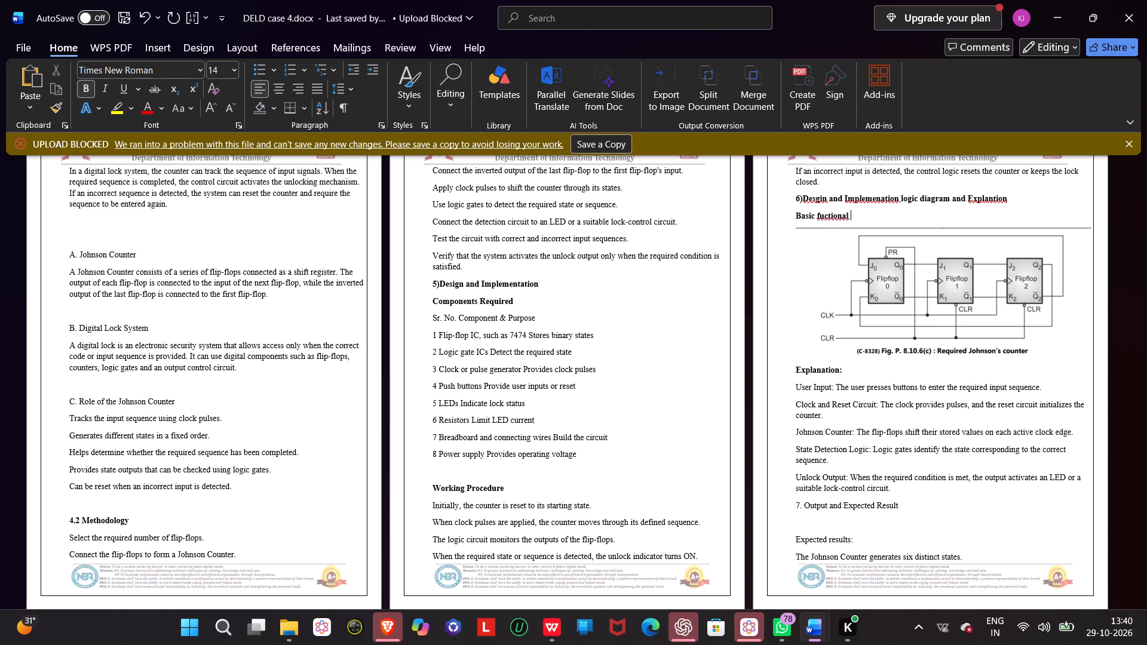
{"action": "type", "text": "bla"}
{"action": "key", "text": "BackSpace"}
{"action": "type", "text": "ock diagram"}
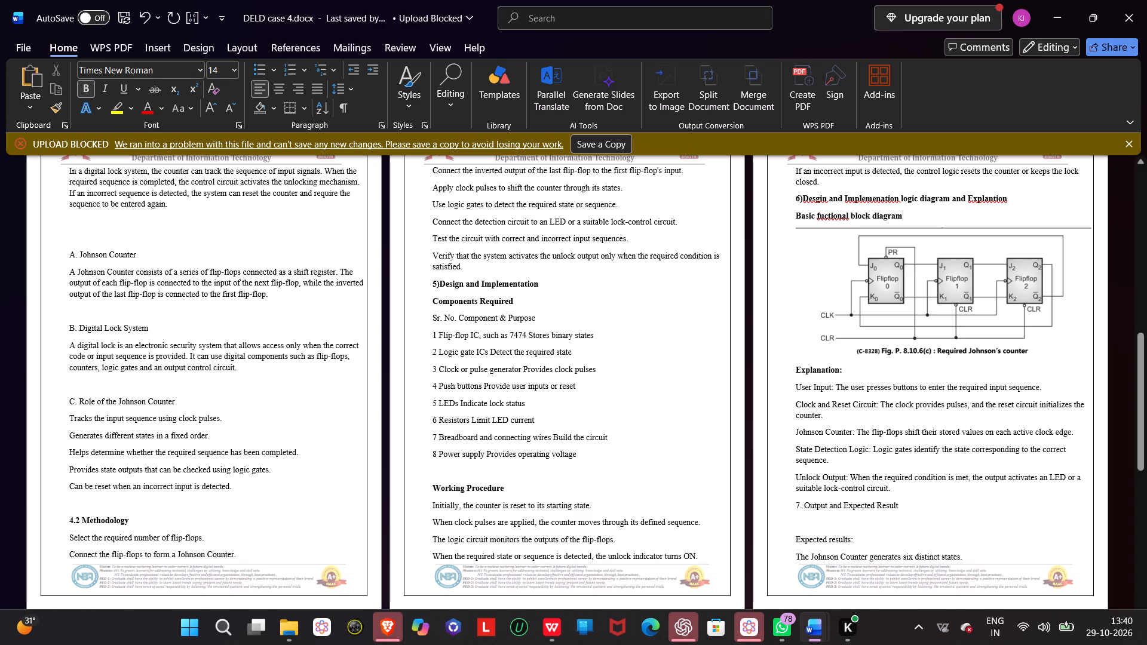
Add a colon at the end of the "Basic fuctional block diagram" heading above the flip-flop figure.
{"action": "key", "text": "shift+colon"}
Apply 1. 2. 3. numbering to the paragraphs under Explanation, from "User Input" through "Unlock Output".
{"action": "scroll", "coordinate": [937, 382], "scroll_direction": "down", "scroll_amount": 1}
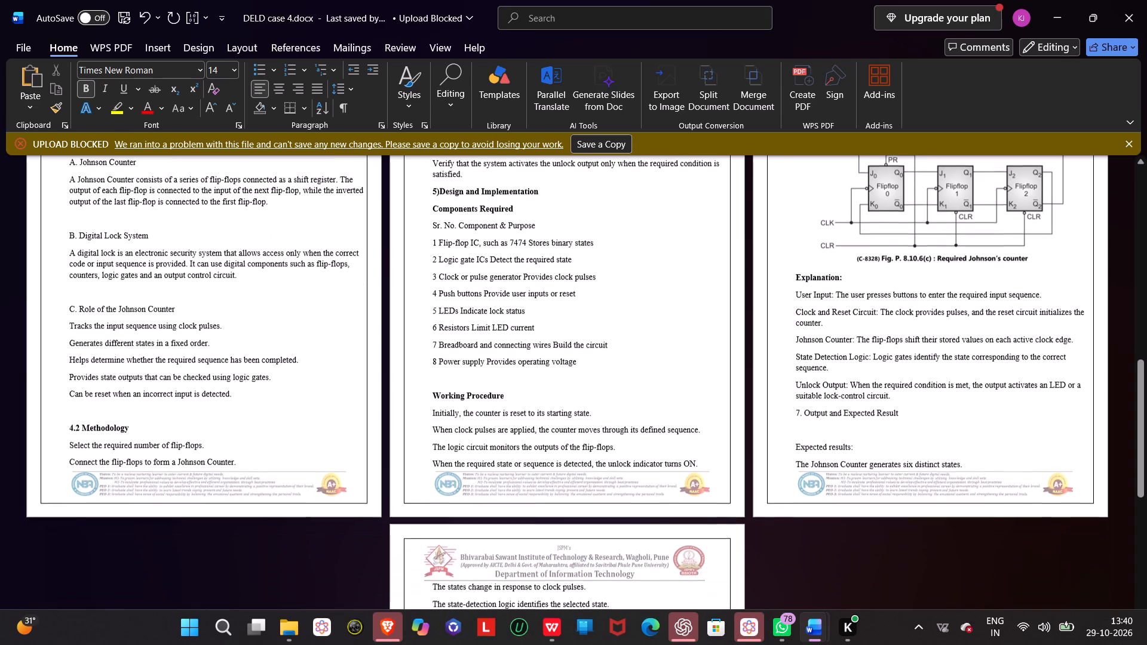
{"action": "left_click", "coordinate": [792, 279]}
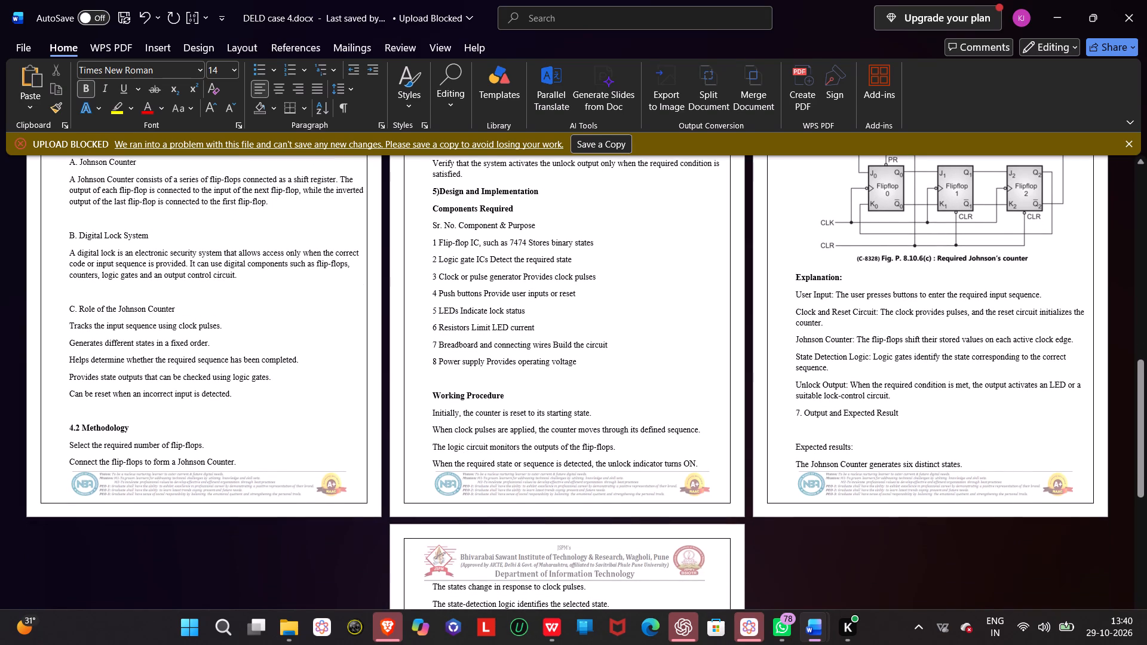
{"action": "scroll", "coordinate": [835, 431], "scroll_direction": "down", "scroll_amount": 3}
{"action": "scroll", "coordinate": [835, 431], "scroll_direction": "up", "scroll_amount": 1}
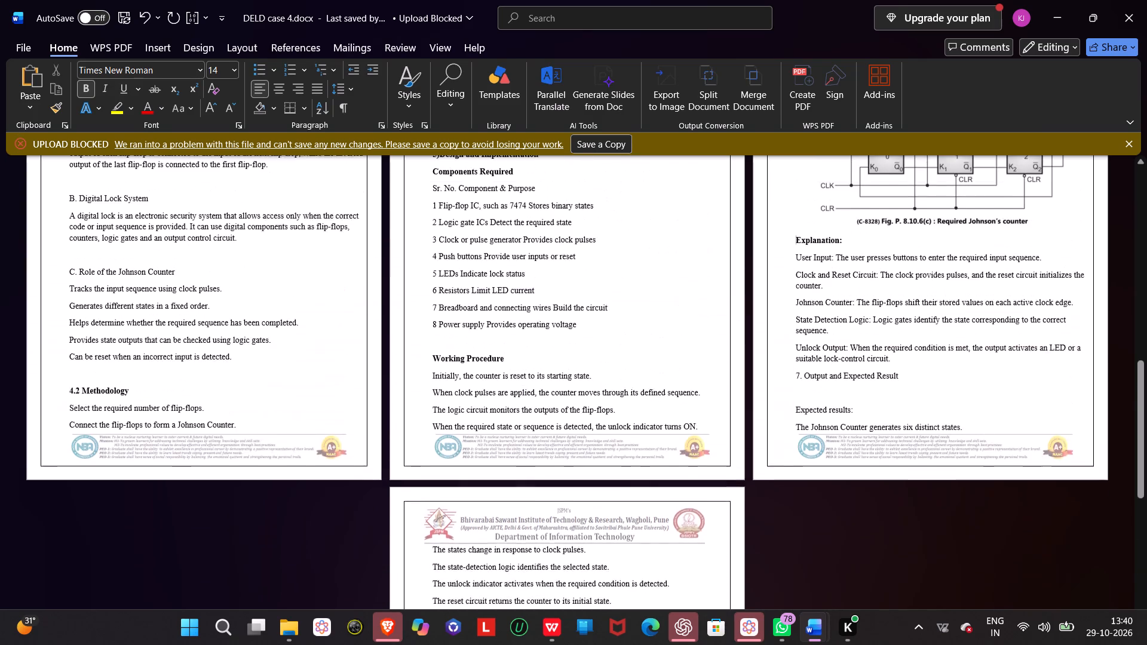
{"action": "scroll", "coordinate": [835, 431], "scroll_direction": "up", "scroll_amount": 1}
{"action": "scroll", "coordinate": [835, 431], "scroll_direction": "down", "scroll_amount": 1}
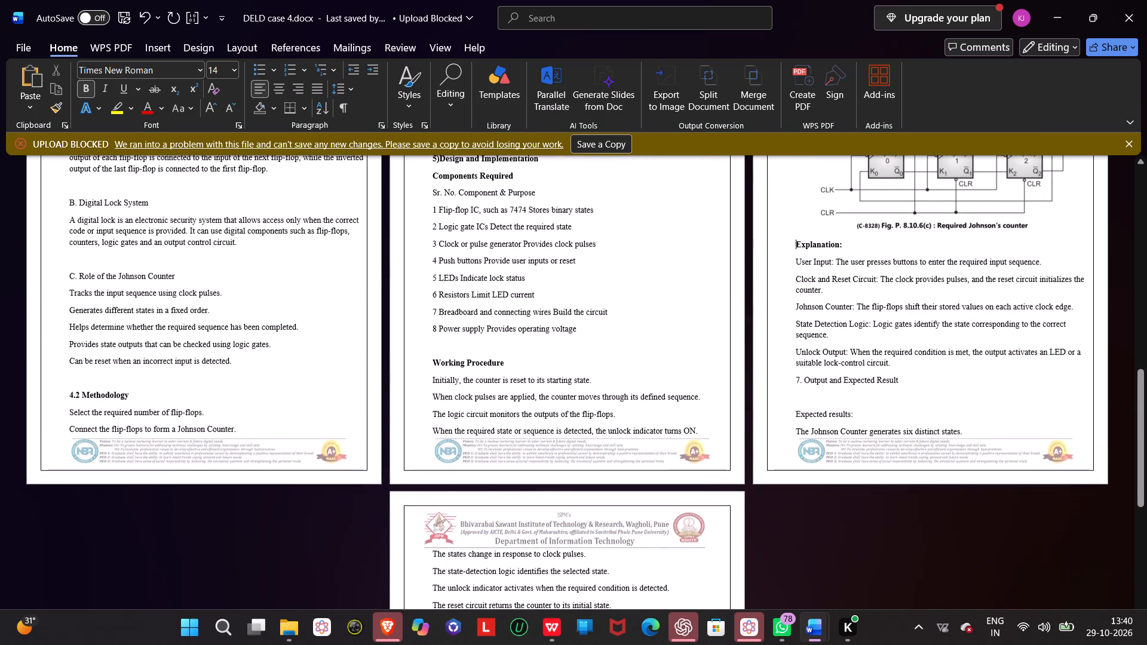
{"action": "scroll", "coordinate": [835, 431], "scroll_direction": "up", "scroll_amount": 1}
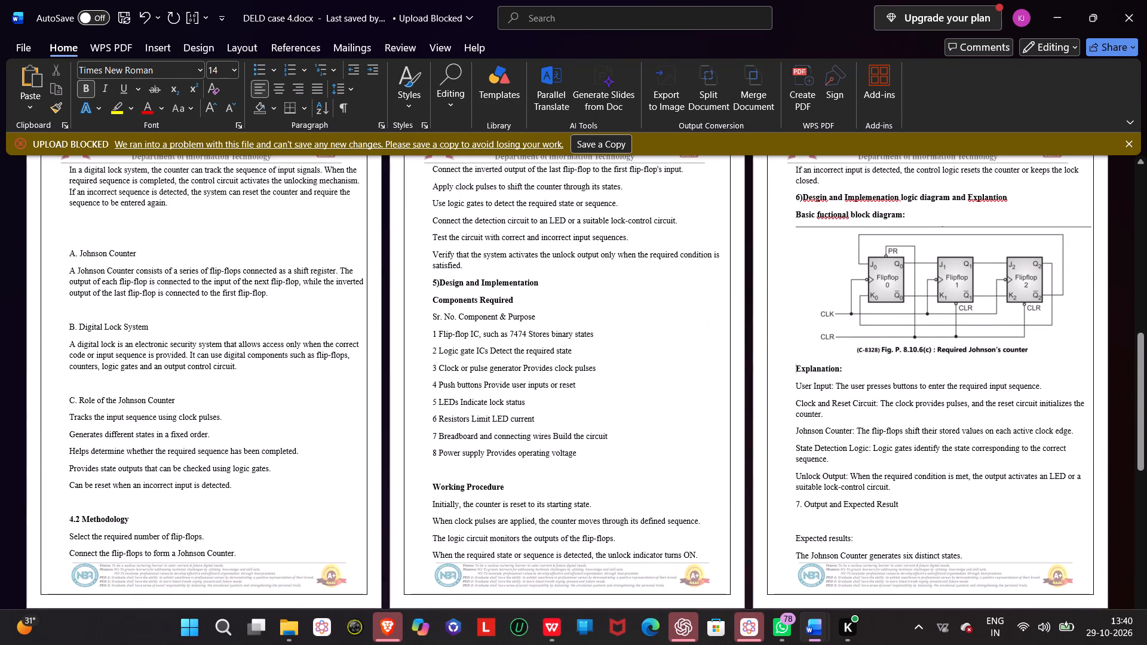
{"action": "left_click_drag", "start_coordinate": [795, 388], "coordinate": [908, 493]}
{"action": "left_click", "coordinate": [301, 68]}
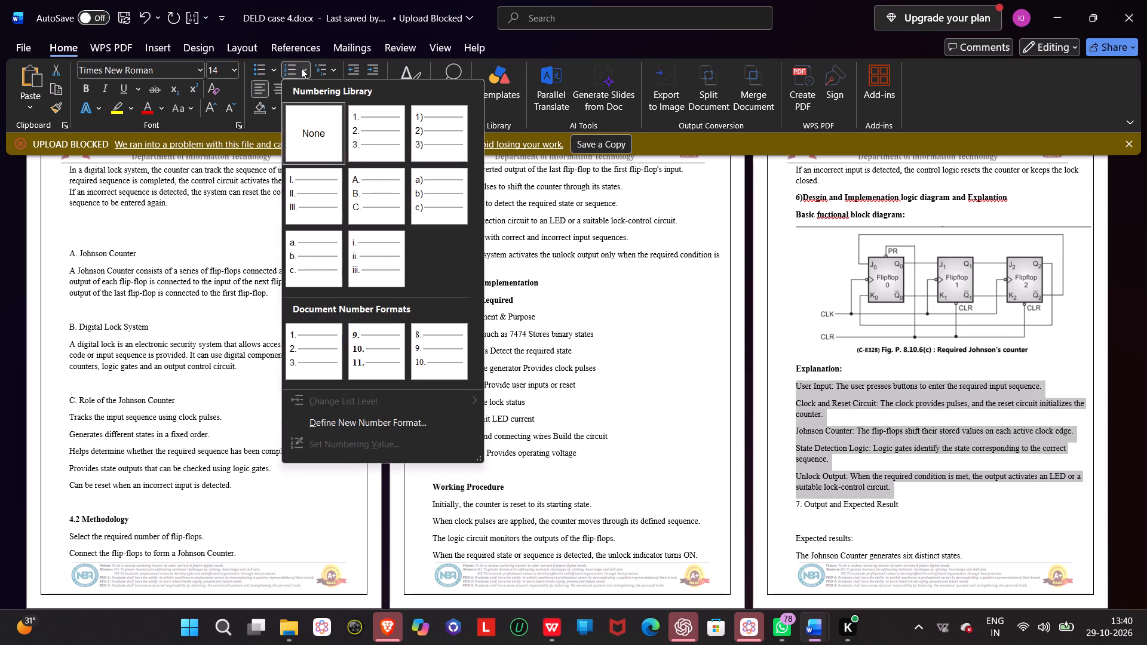
{"action": "left_click", "coordinate": [365, 137]}
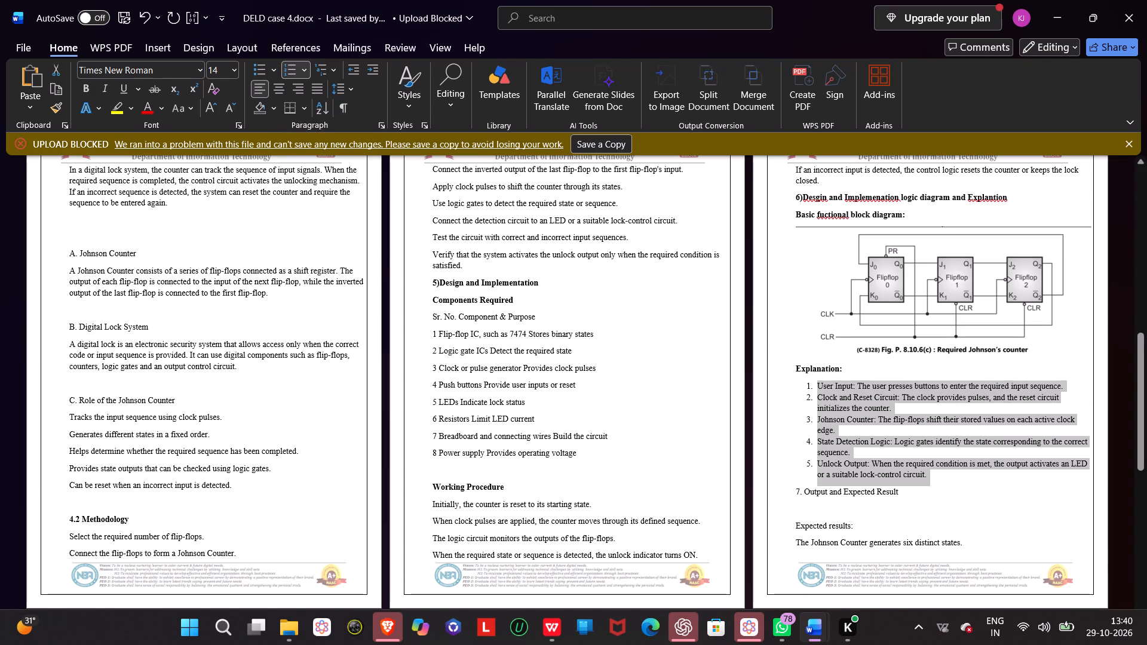
Insert four blank lines before "7. Output and Expected Result" so that the section starts on a new page.
{"action": "left_click", "coordinate": [793, 492]}
{"action": "key", "text": "Return"}
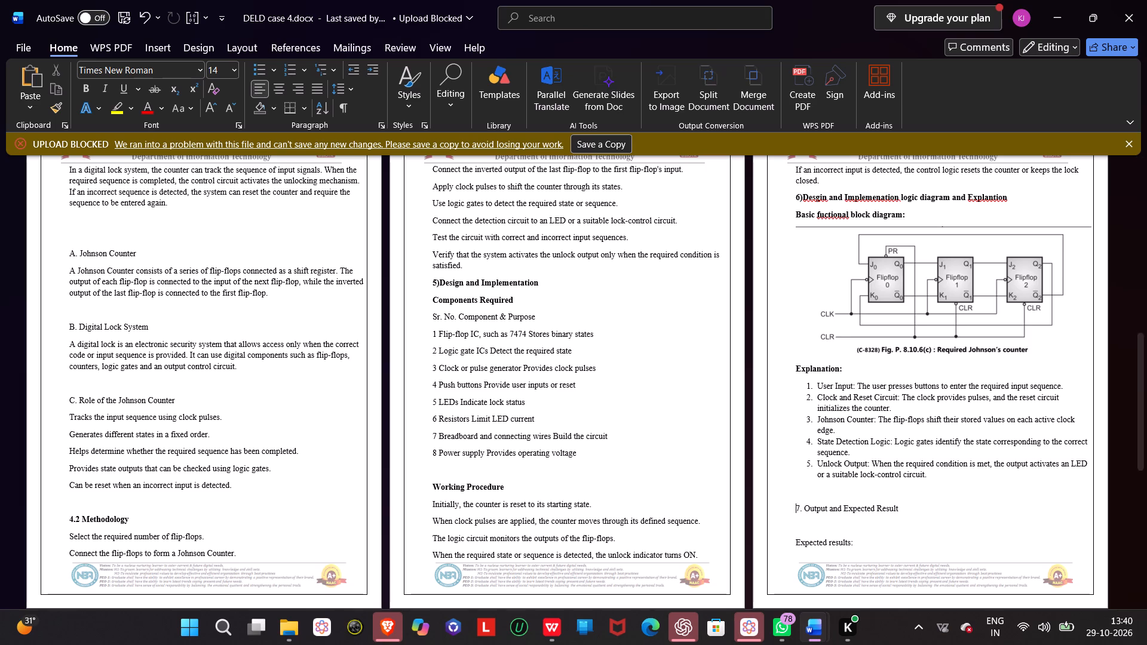
{"action": "key", "text": "Return"}
{"action": "key", "text": "Return"}
{"action": "key", "text": "Return"}
{"action": "scroll", "coordinate": [793, 492], "scroll_direction": "down", "scroll_amount": 2}
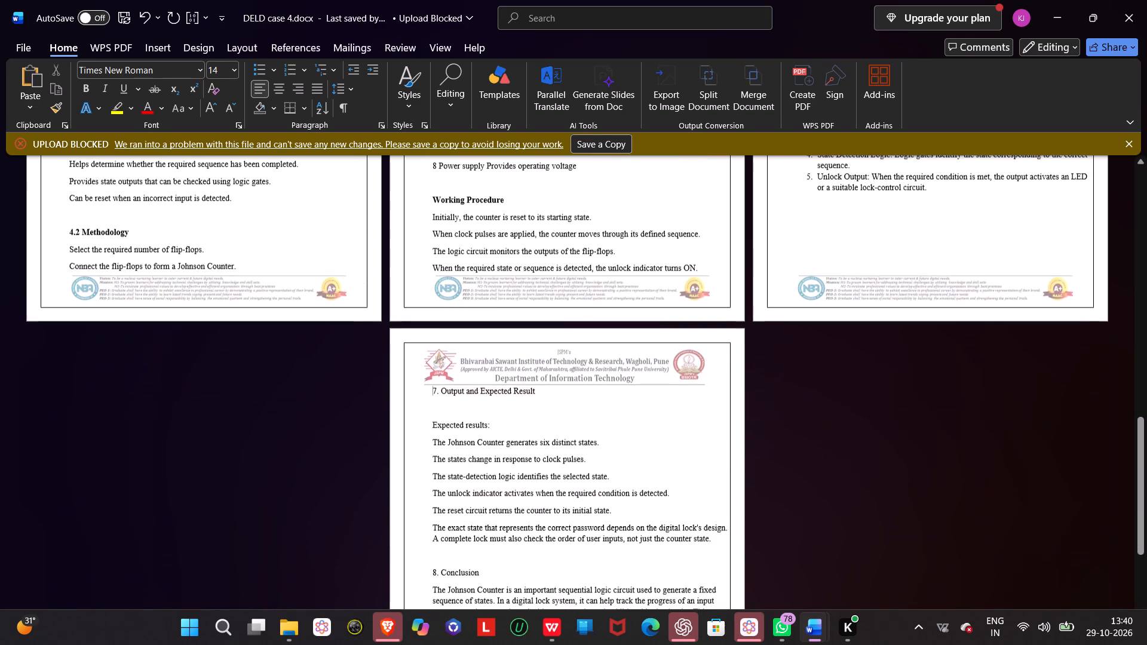
Make the "7. Output and Expected Result" heading bold and add a colon at its end.
{"action": "left_click_drag", "start_coordinate": [431, 388], "coordinate": [517, 385]}
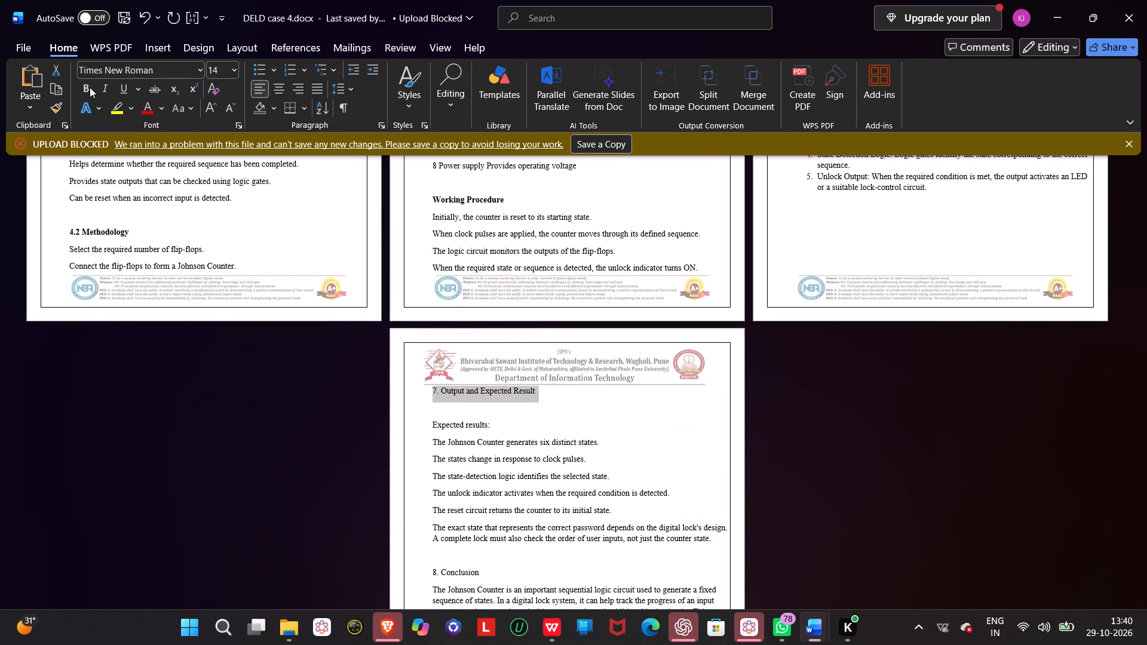
{"action": "left_click", "coordinate": [90, 87]}
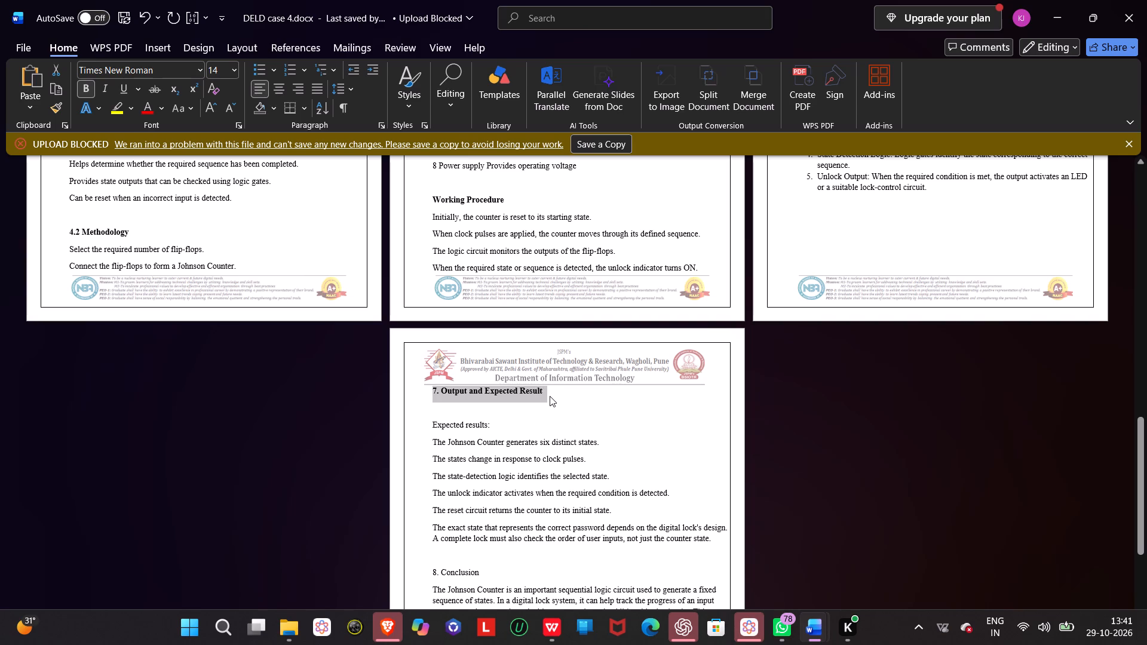
{"action": "left_click", "coordinate": [550, 396]}
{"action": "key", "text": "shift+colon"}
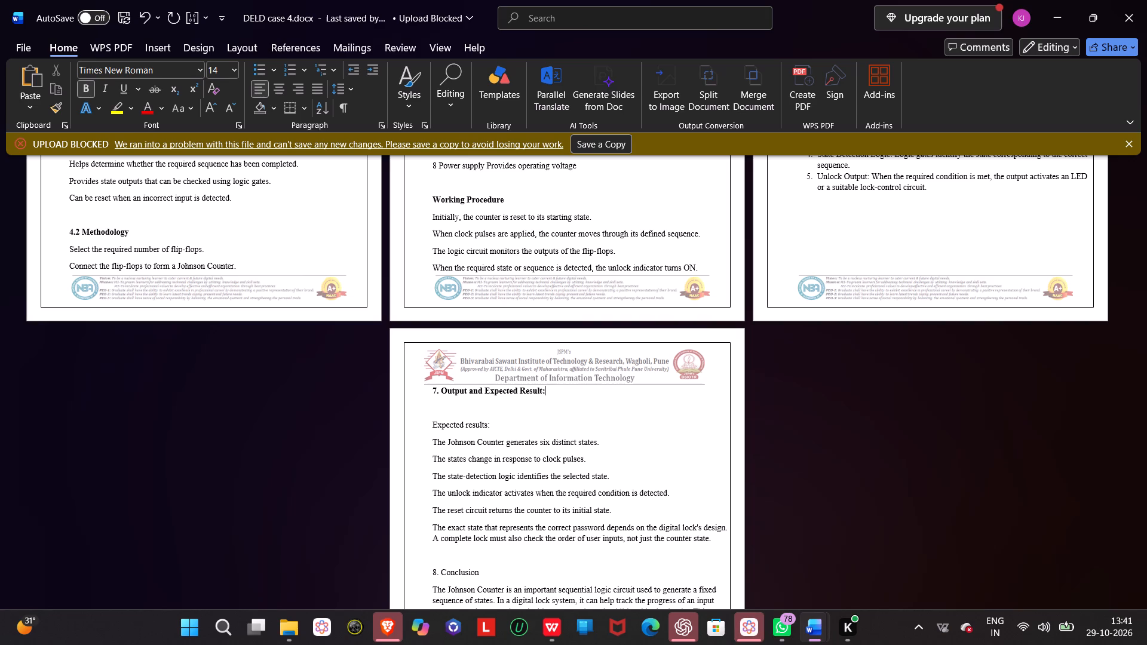
Switch to the WhatsApp window showing the required Johnson's counter flip-flop diagram.
{"action": "left_click", "coordinate": [398, 109]}
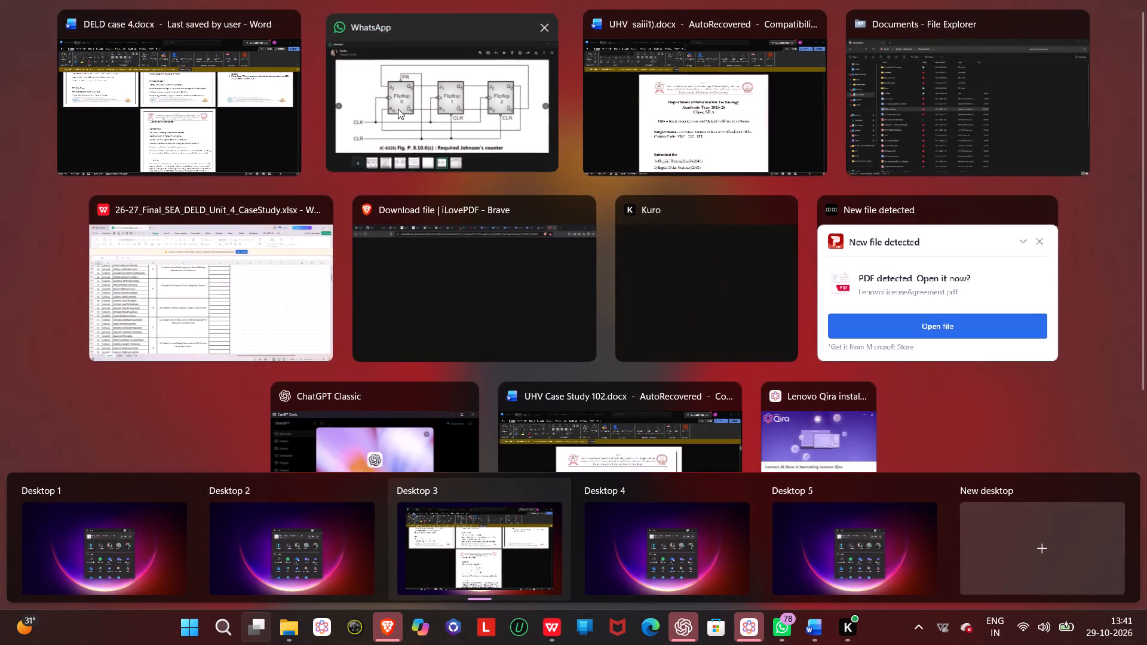
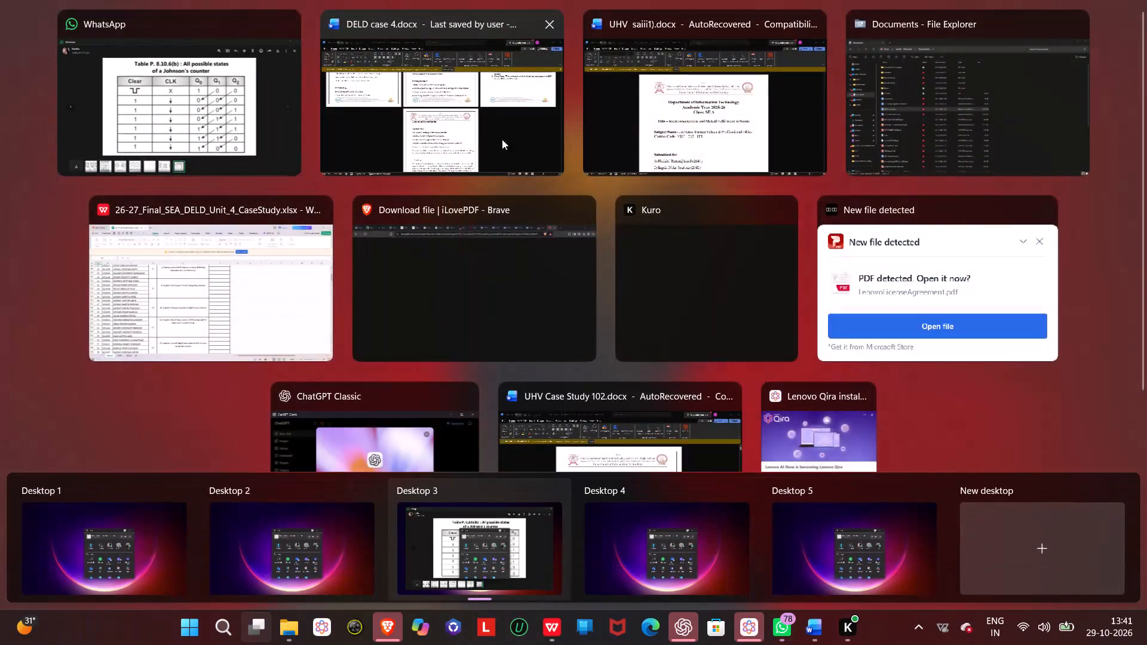
In the DELD case 4 document, paste the copied Johnson's counter states table image on a new, unnumbered line below "7. Output and Expected Result:".
{"action": "left_click", "coordinate": [486, 133]}
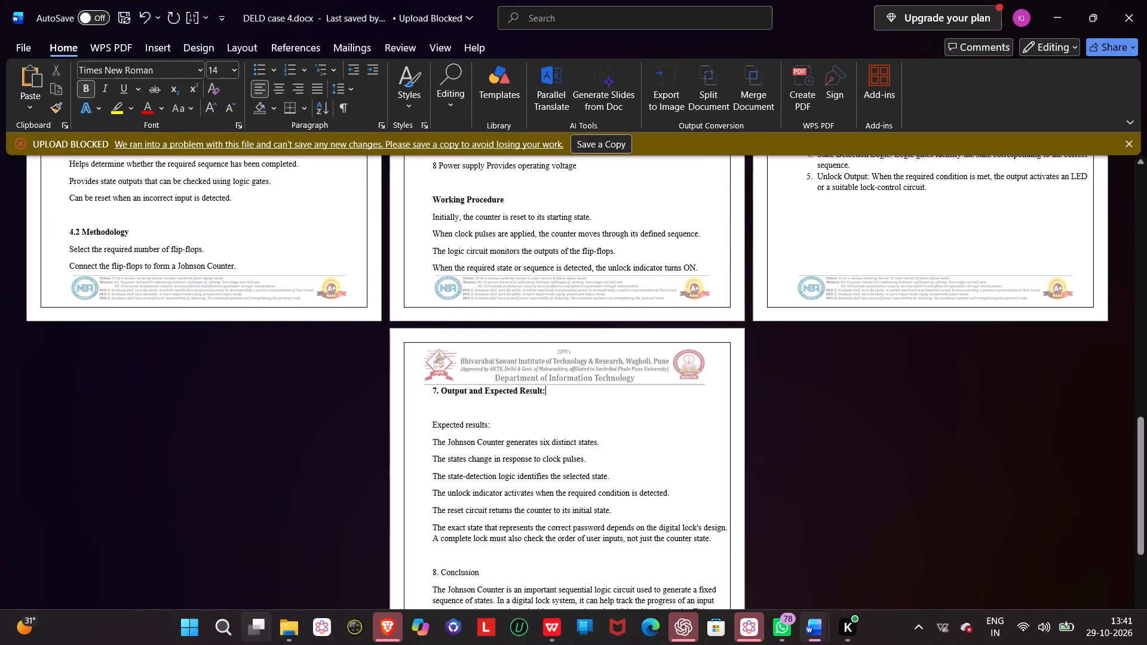
{"action": "key", "text": "Return"}
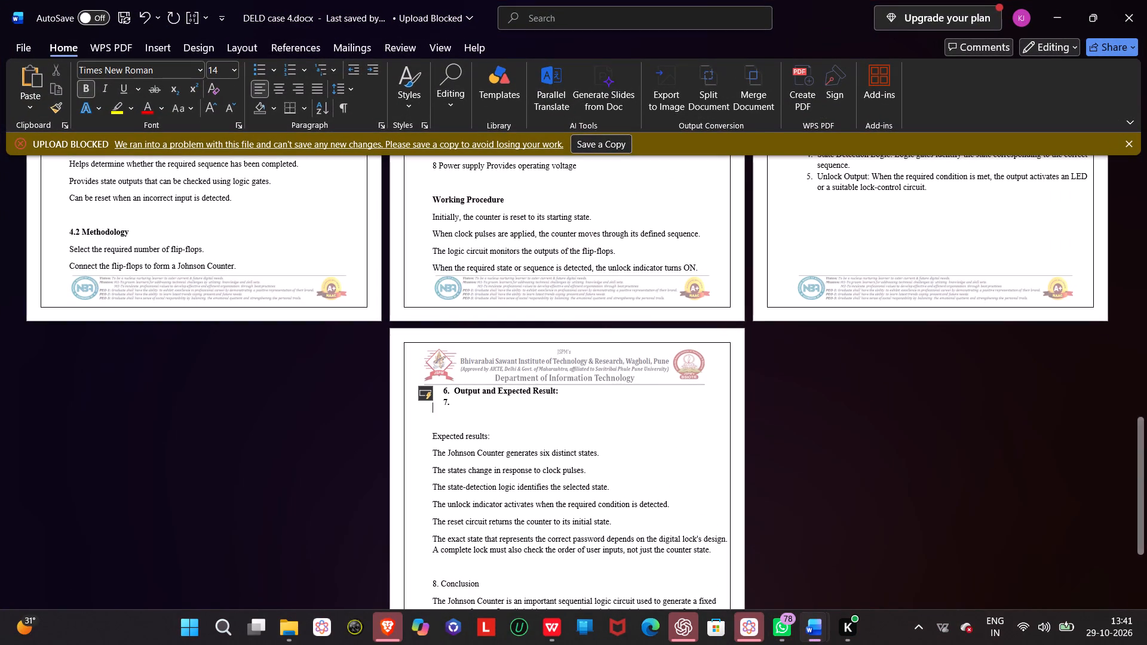
{"action": "key", "text": "BackSpace"}
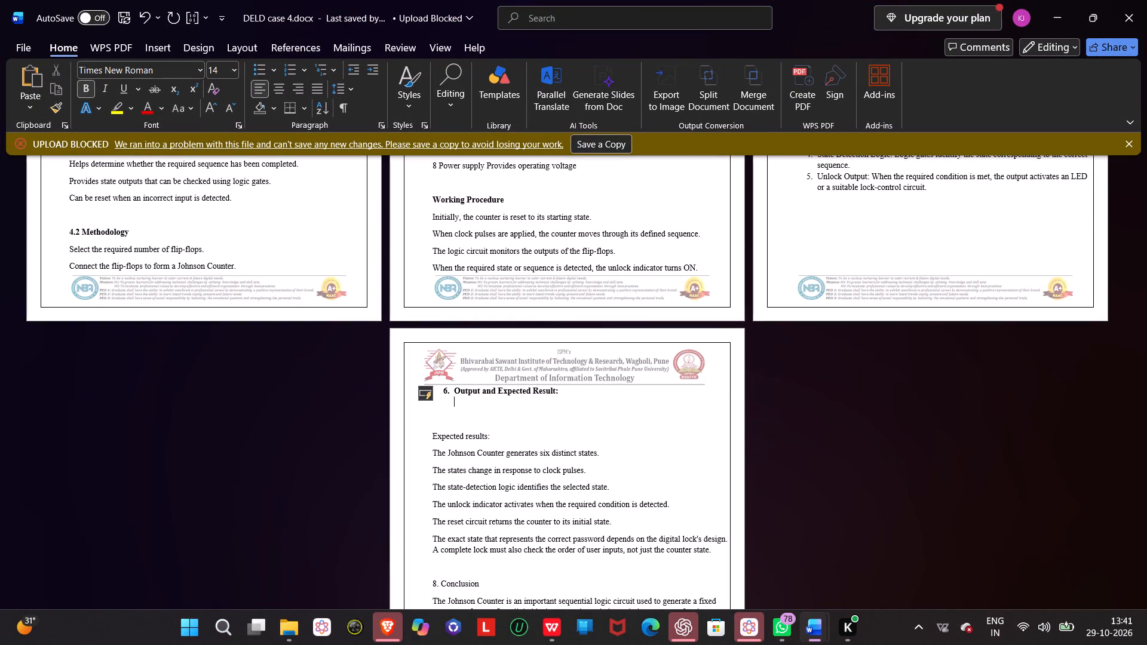
{"action": "key", "text": "BackSpace"}
{"action": "key", "text": "ctrl+z"}
{"action": "key", "text": "ctrl+z"}
{"action": "key", "text": "ctrl+z"}
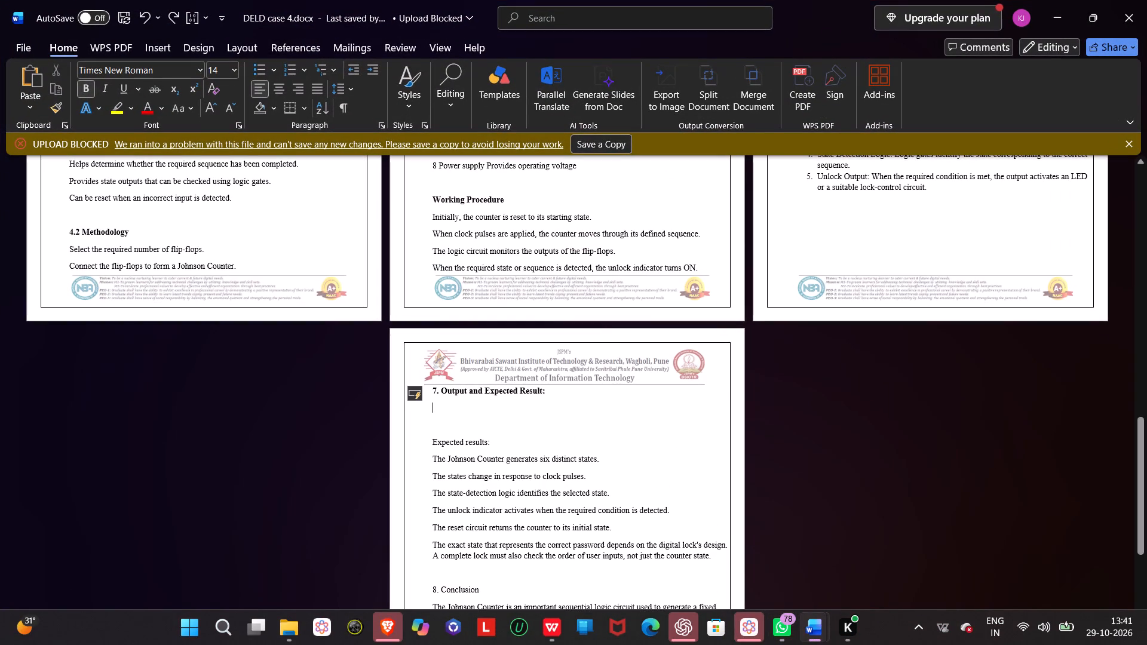
{"action": "left_click", "coordinate": [467, 413]}
{"action": "key", "text": "ctrl+v"}
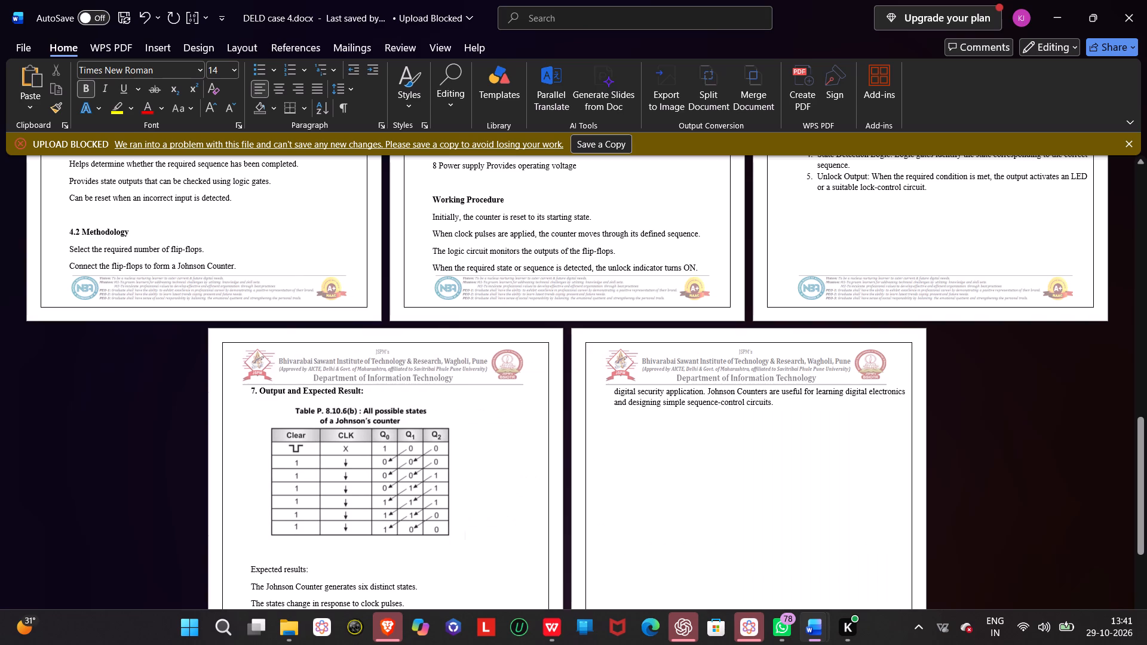
{"action": "scroll", "coordinate": [467, 413], "scroll_direction": "down", "scroll_amount": 2}
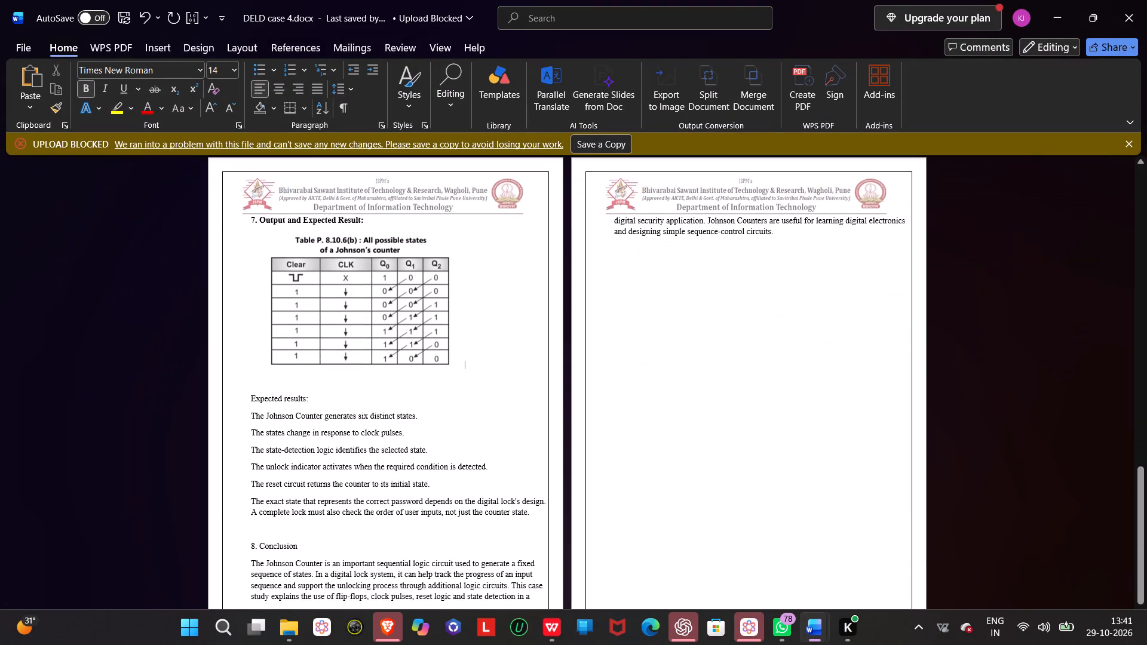
Apply round bullets to the statements under "Expected results", from "The Johnson Counter generates six distinct states" through the password-state paragraph.
{"action": "left_click_drag", "start_coordinate": [246, 414], "coordinate": [448, 529]}
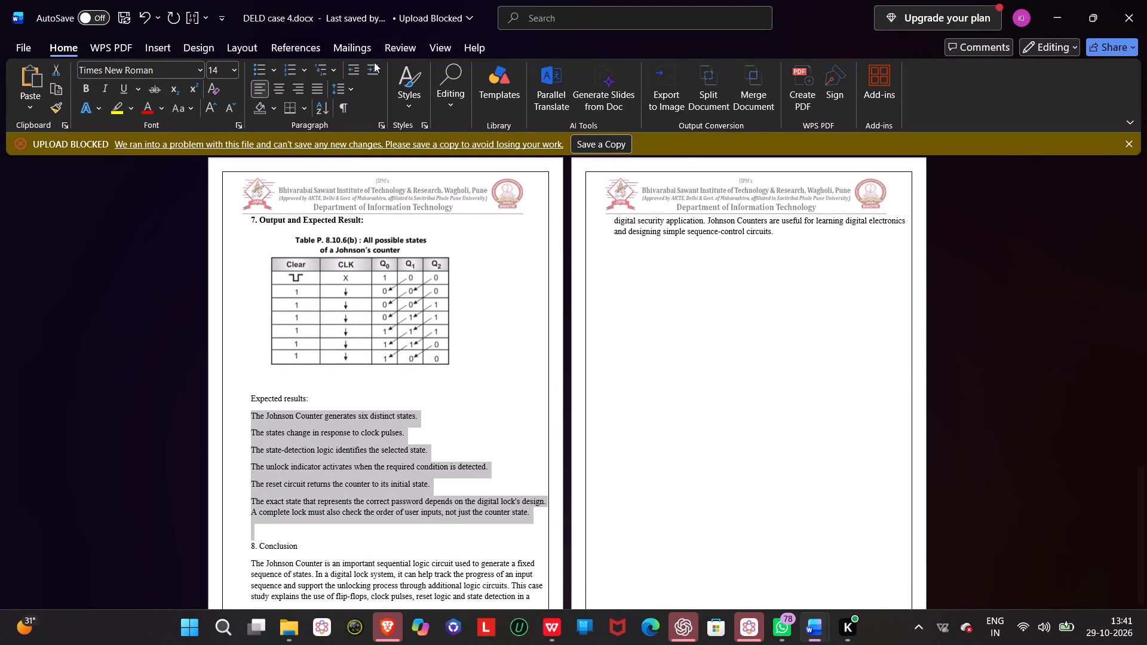
{"action": "left_click", "coordinate": [306, 72]}
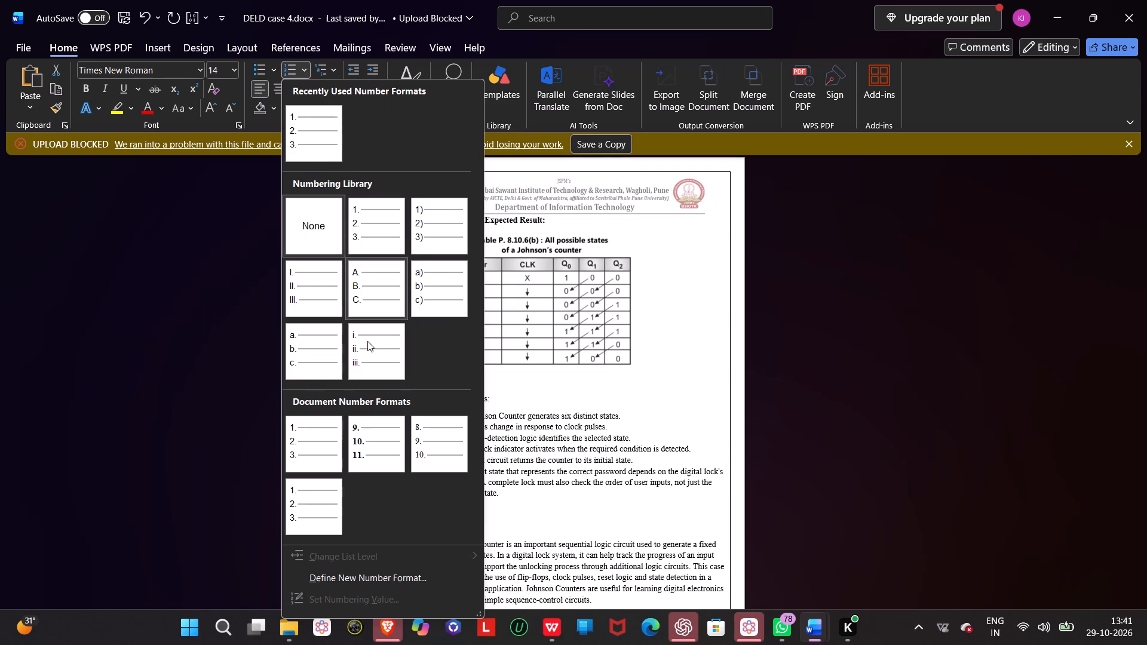
{"action": "left_click", "coordinate": [267, 63]}
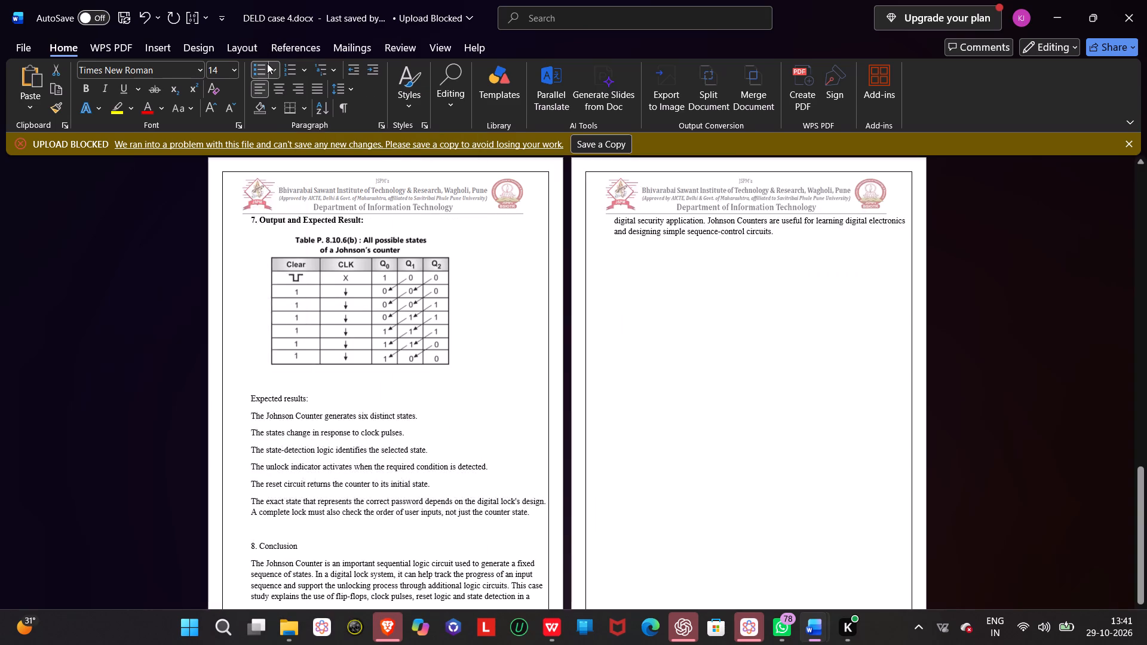
{"action": "left_click", "coordinate": [275, 64]}
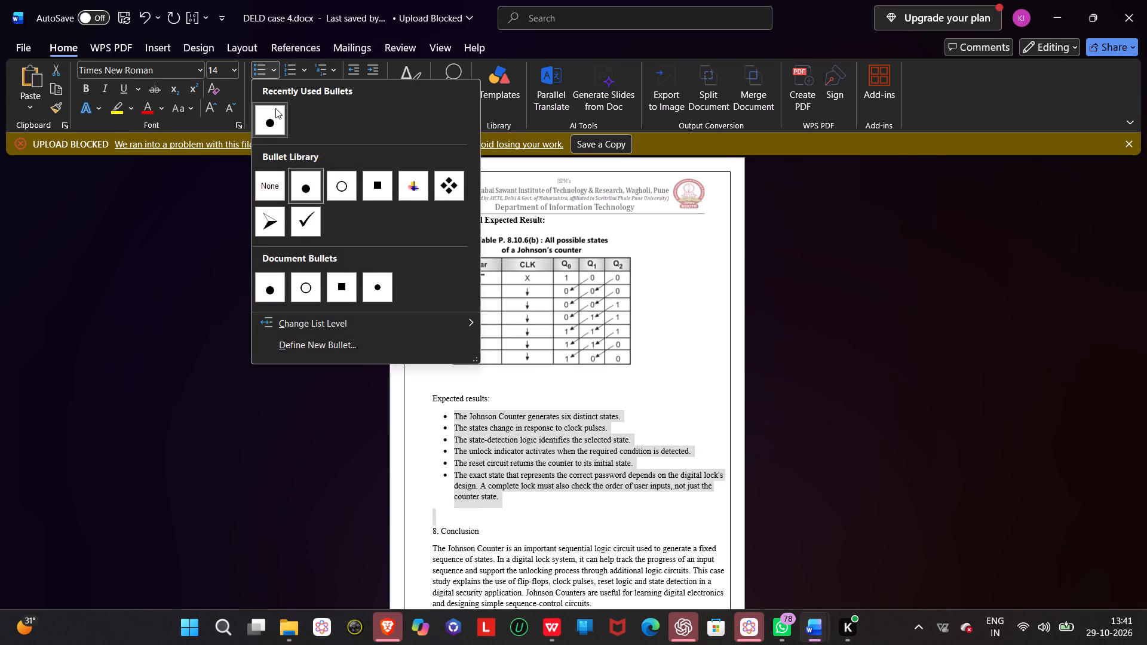
{"action": "left_click", "coordinate": [272, 111]}
Make the "8. Conclusion" heading bold.
{"action": "scroll", "coordinate": [570, 428], "scroll_direction": "down", "scroll_amount": 1}
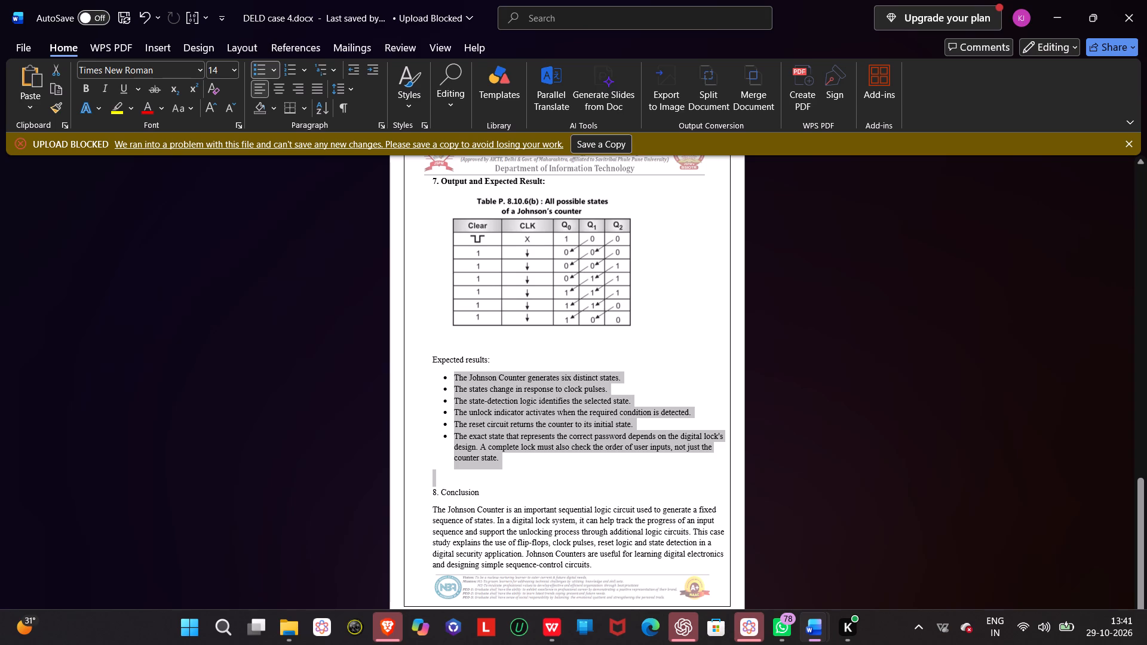
{"action": "left_click_drag", "start_coordinate": [430, 493], "coordinate": [482, 493]}
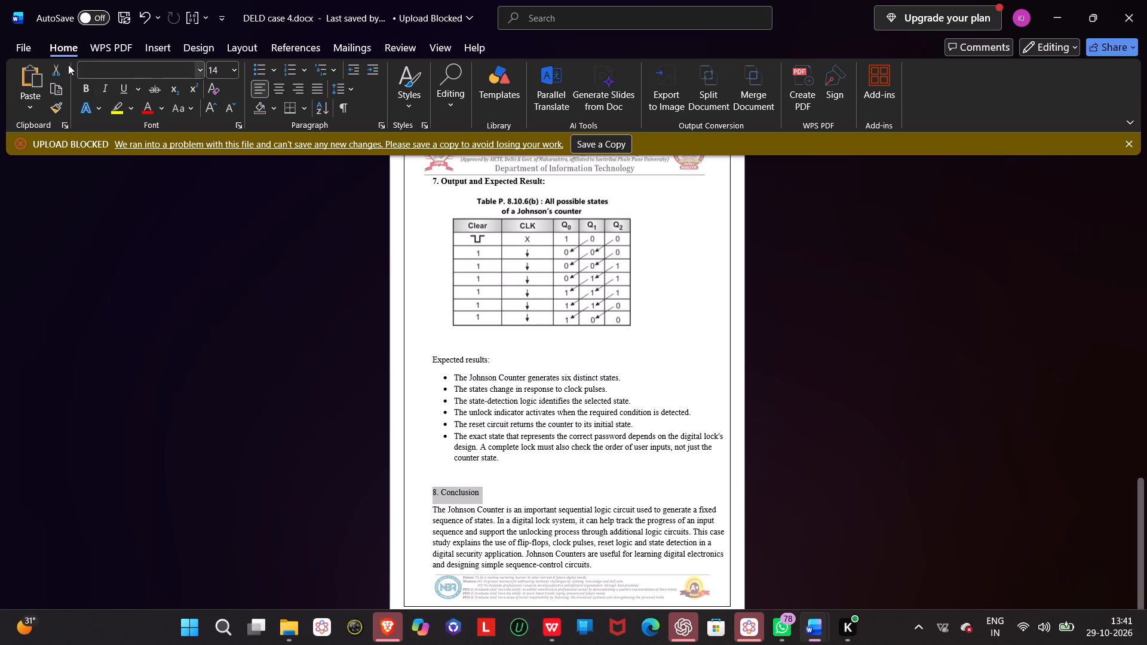
{"action": "left_click", "coordinate": [88, 86]}
Replace the fifth student under "Submitted By" on the cover page with the new student's name and bracketed roll number.
{"action": "scroll", "coordinate": [416, 336], "scroll_direction": "up", "scroll_amount": 1}
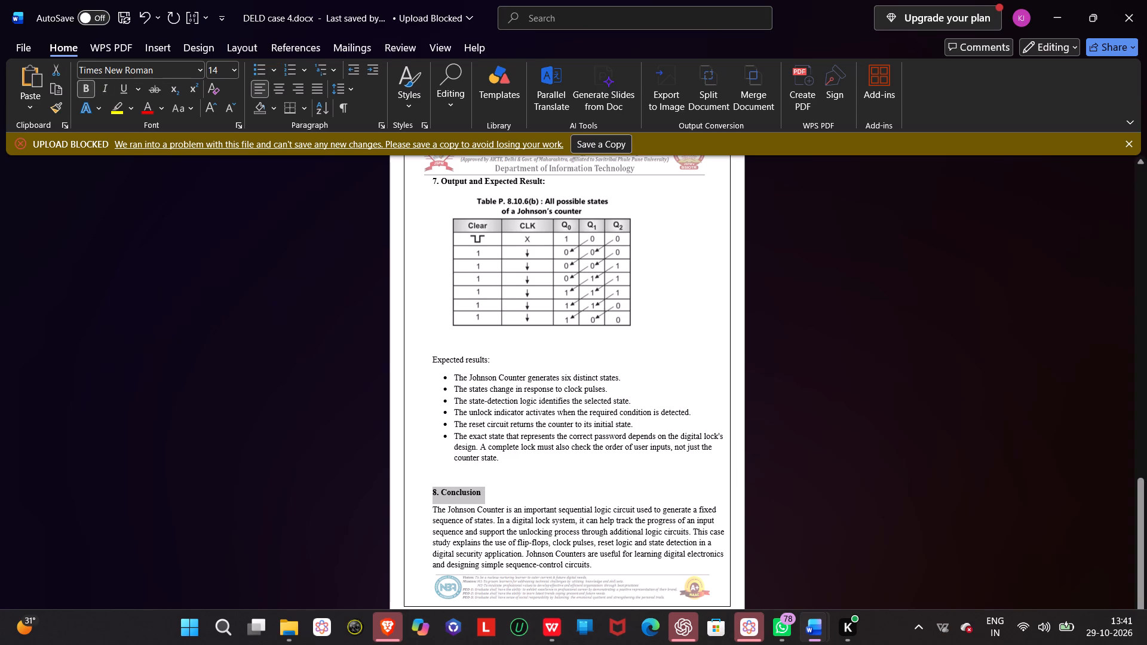
{"action": "scroll", "coordinate": [416, 336], "scroll_direction": "up", "scroll_amount": 4}
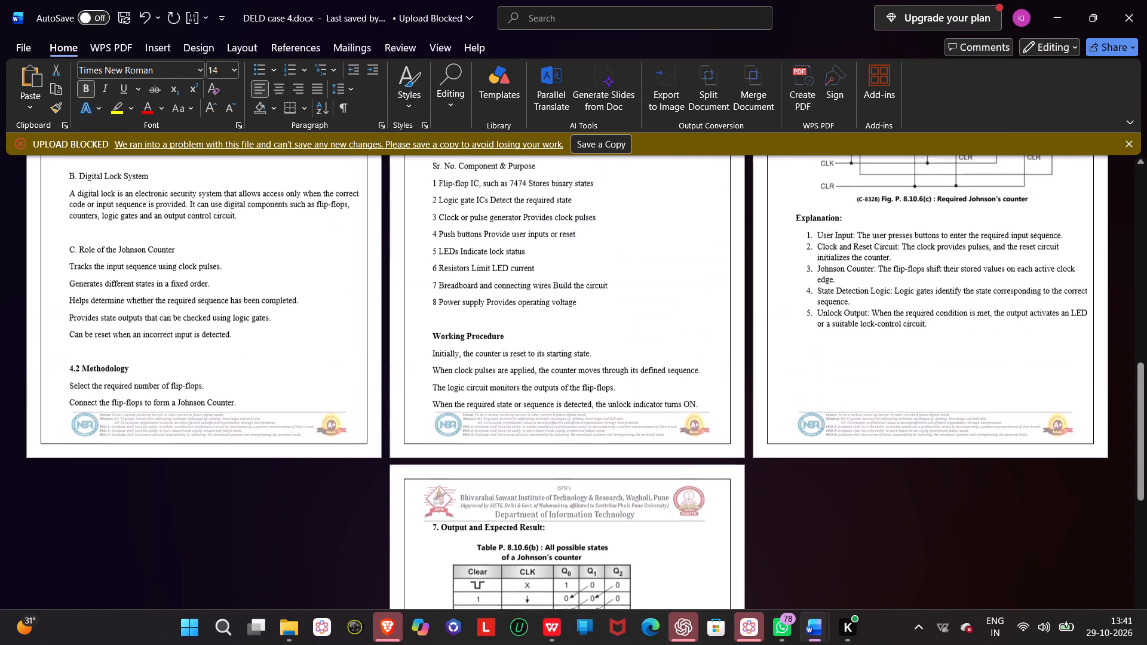
{"action": "scroll", "coordinate": [416, 336], "scroll_direction": "up", "scroll_amount": 7}
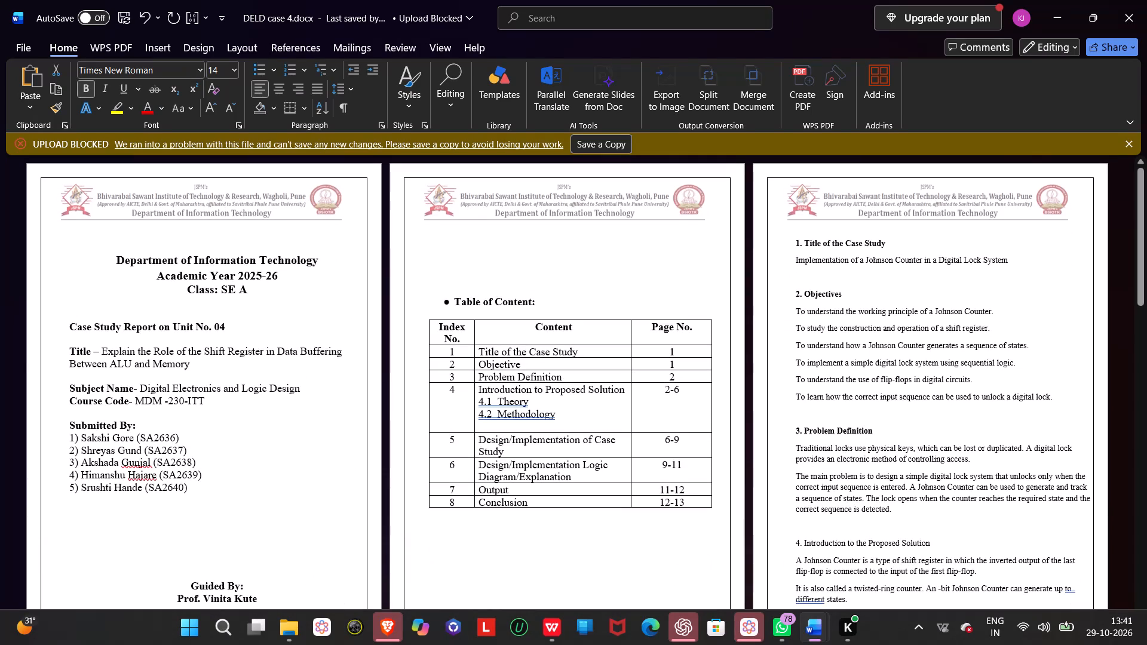
{"action": "left_click", "coordinate": [204, 480]}
{"action": "scroll", "coordinate": [204, 480], "scroll_direction": "up", "scroll_amount": 2, "text": "ctrl"}
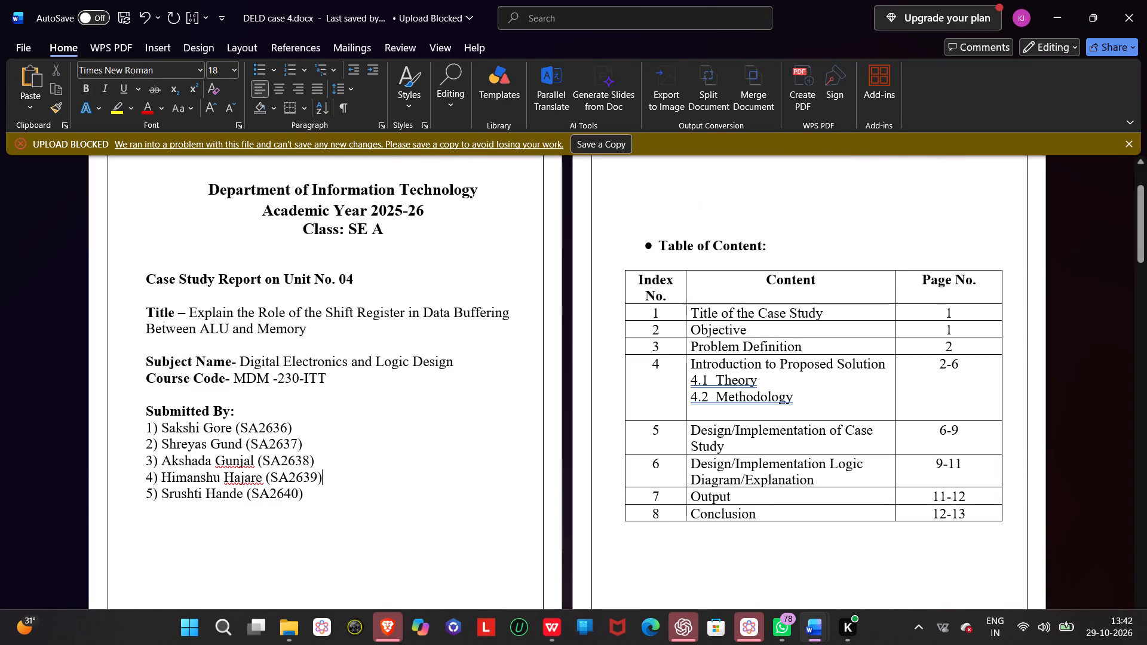
{"action": "left_click", "coordinate": [314, 497]}
{"action": "key", "text": "BackSpace"}
{"action": "key", "text": "BackSpace"}
{"action": "key", "text": "BackSpace"}
{"action": "key", "text": "BackSpace"}
{"action": "key", "text": "BackSpace"}
{"action": "key", "text": "BackSpace"}
{"action": "key", "text": "BackSpace"}
{"action": "key", "text": "BackSpace"}
{"action": "key", "text": "BackSpace"}
{"action": "key", "text": "BackSpace"}
{"action": "key", "text": "BackSpace"}
{"action": "key", "text": "BackSpace"}
{"action": "key", "text": "BackSpace"}
{"action": "key", "text": "BackSpace"}
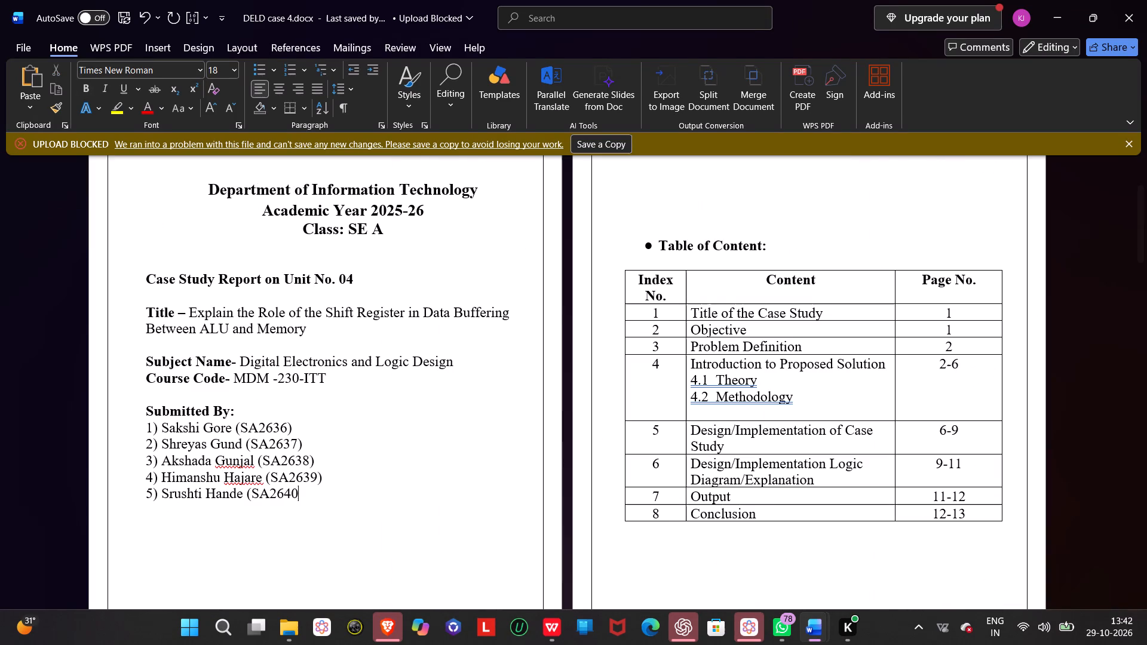
{"action": "key", "text": "BackSpace"}
{"action": "key", "text": "BackSpace"}
{"action": "key", "text": "BackSpace"}
{"action": "key", "text": "BackSpace"}
{"action": "key", "text": "BackSpace"}
{"action": "key", "text": "BackSpace"}
{"action": "key", "text": "BackSpace"}
{"action": "key", "text": "BackSpace"}
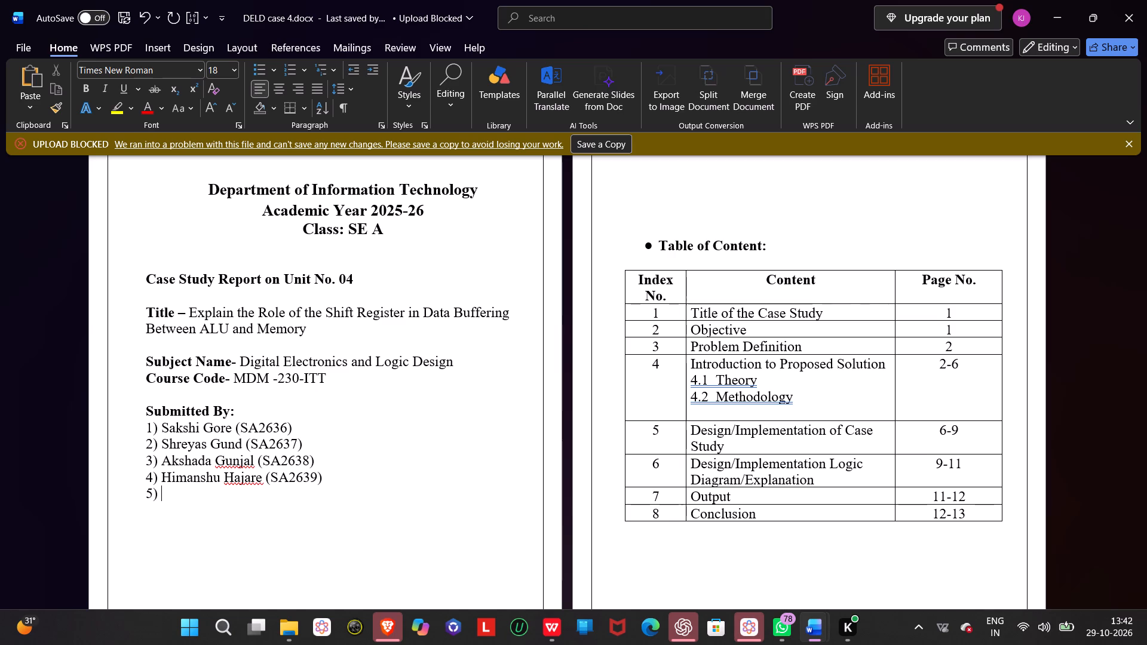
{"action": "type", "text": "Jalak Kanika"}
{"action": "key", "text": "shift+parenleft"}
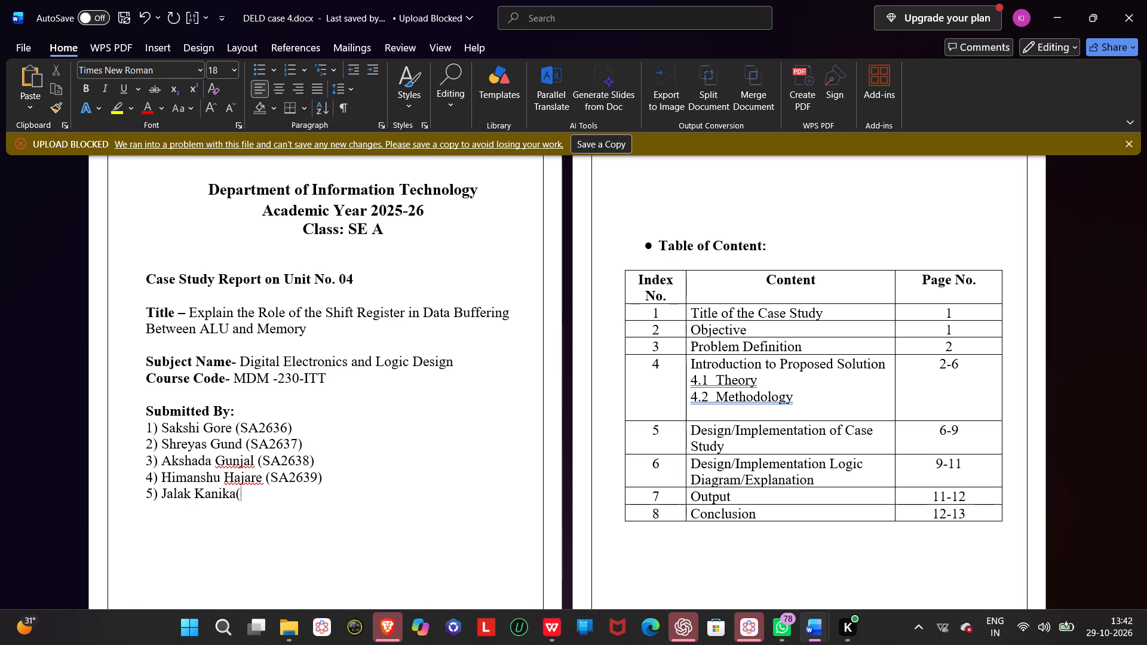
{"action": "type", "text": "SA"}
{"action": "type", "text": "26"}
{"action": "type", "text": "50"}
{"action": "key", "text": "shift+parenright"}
Replace the fourth student under "Submitted By" with the new student's name and bracketed roll number.
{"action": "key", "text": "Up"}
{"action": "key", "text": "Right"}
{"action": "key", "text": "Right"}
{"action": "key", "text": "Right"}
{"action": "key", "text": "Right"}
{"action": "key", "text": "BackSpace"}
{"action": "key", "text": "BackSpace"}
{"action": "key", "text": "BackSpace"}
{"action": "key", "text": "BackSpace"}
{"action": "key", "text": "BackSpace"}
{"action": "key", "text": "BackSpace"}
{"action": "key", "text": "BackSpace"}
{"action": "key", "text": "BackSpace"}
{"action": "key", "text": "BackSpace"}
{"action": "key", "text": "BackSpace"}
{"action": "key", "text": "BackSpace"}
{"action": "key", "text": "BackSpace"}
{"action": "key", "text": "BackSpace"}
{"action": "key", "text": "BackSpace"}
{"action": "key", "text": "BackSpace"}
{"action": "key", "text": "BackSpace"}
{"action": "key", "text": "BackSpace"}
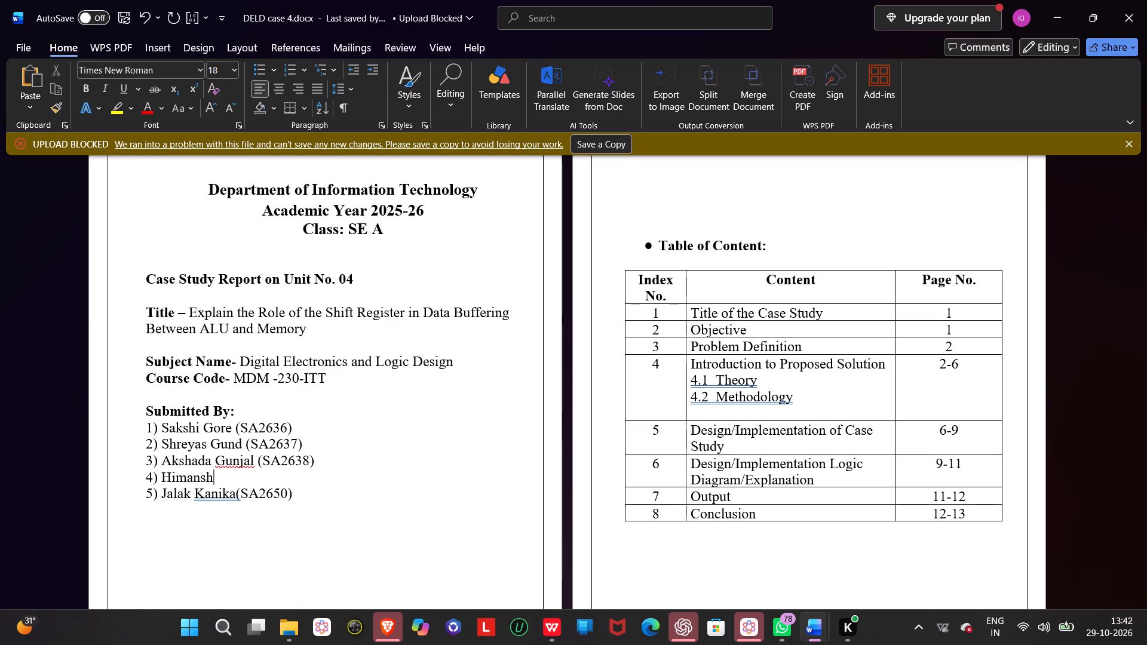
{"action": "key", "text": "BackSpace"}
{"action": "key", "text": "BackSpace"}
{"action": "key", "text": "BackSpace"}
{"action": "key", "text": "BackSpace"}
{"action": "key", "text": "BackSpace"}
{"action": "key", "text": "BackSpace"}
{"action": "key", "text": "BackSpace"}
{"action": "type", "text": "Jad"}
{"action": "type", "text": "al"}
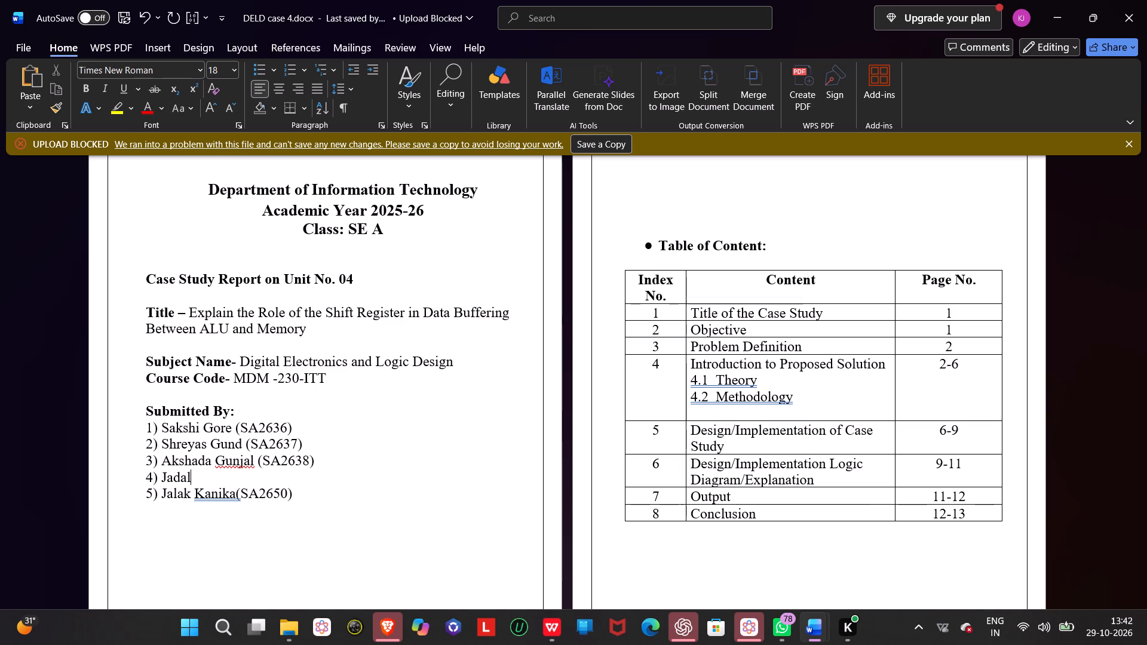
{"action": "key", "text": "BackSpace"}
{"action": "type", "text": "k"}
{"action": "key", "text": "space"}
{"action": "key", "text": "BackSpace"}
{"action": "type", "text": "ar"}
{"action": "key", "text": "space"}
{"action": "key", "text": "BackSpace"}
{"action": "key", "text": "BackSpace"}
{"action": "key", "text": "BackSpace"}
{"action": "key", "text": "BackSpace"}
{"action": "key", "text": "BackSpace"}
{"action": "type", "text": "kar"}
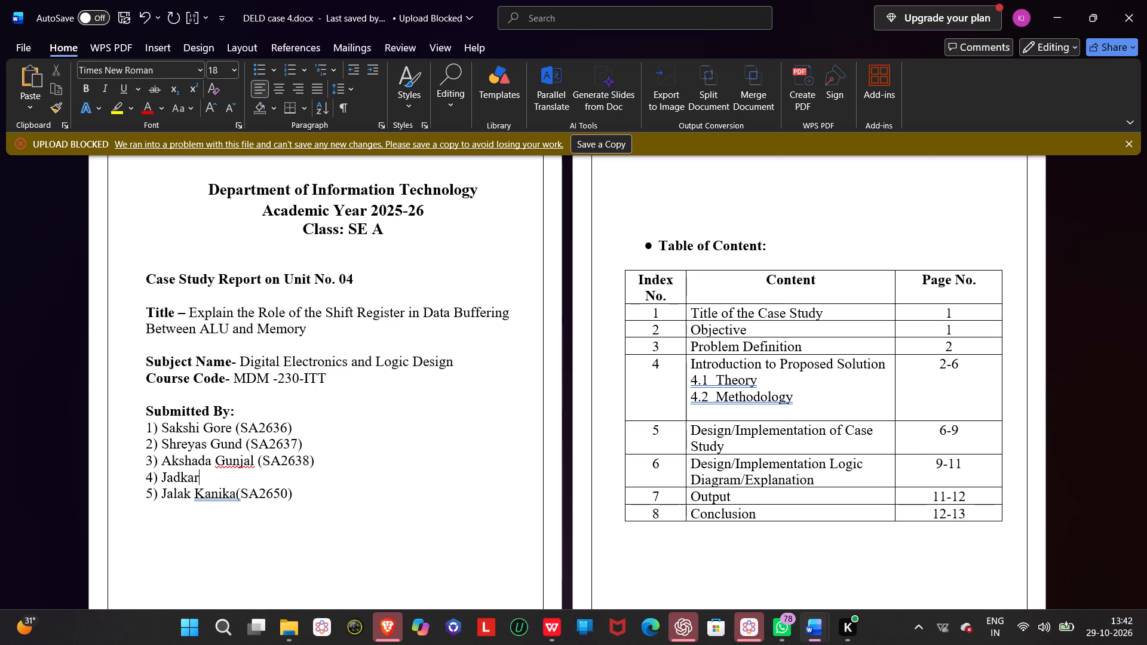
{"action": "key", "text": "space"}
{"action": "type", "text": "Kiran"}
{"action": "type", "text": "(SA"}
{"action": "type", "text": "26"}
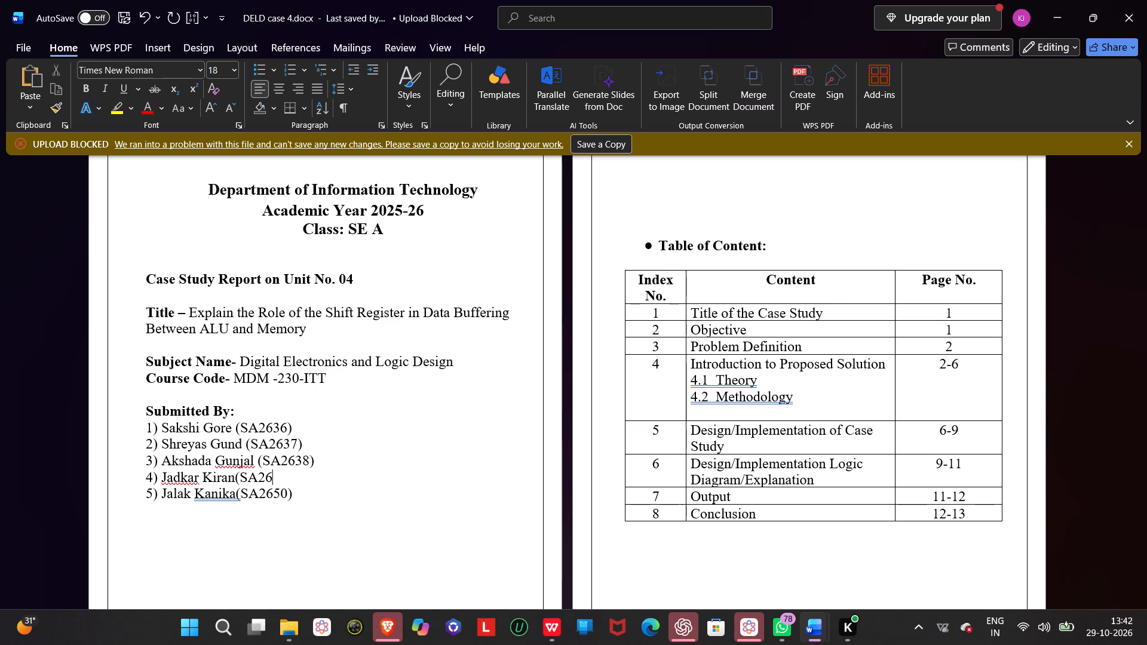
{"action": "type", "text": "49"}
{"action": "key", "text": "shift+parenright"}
Replace the third student's entry under "Submitted By" with the new student's name, keeping the "3)" numbering.
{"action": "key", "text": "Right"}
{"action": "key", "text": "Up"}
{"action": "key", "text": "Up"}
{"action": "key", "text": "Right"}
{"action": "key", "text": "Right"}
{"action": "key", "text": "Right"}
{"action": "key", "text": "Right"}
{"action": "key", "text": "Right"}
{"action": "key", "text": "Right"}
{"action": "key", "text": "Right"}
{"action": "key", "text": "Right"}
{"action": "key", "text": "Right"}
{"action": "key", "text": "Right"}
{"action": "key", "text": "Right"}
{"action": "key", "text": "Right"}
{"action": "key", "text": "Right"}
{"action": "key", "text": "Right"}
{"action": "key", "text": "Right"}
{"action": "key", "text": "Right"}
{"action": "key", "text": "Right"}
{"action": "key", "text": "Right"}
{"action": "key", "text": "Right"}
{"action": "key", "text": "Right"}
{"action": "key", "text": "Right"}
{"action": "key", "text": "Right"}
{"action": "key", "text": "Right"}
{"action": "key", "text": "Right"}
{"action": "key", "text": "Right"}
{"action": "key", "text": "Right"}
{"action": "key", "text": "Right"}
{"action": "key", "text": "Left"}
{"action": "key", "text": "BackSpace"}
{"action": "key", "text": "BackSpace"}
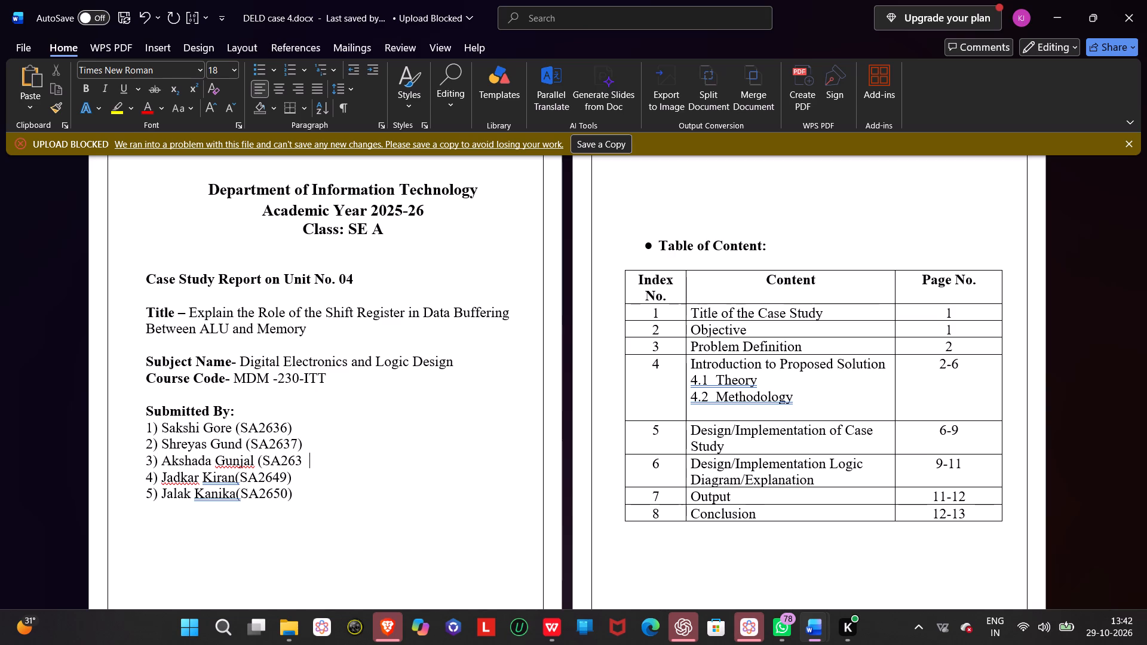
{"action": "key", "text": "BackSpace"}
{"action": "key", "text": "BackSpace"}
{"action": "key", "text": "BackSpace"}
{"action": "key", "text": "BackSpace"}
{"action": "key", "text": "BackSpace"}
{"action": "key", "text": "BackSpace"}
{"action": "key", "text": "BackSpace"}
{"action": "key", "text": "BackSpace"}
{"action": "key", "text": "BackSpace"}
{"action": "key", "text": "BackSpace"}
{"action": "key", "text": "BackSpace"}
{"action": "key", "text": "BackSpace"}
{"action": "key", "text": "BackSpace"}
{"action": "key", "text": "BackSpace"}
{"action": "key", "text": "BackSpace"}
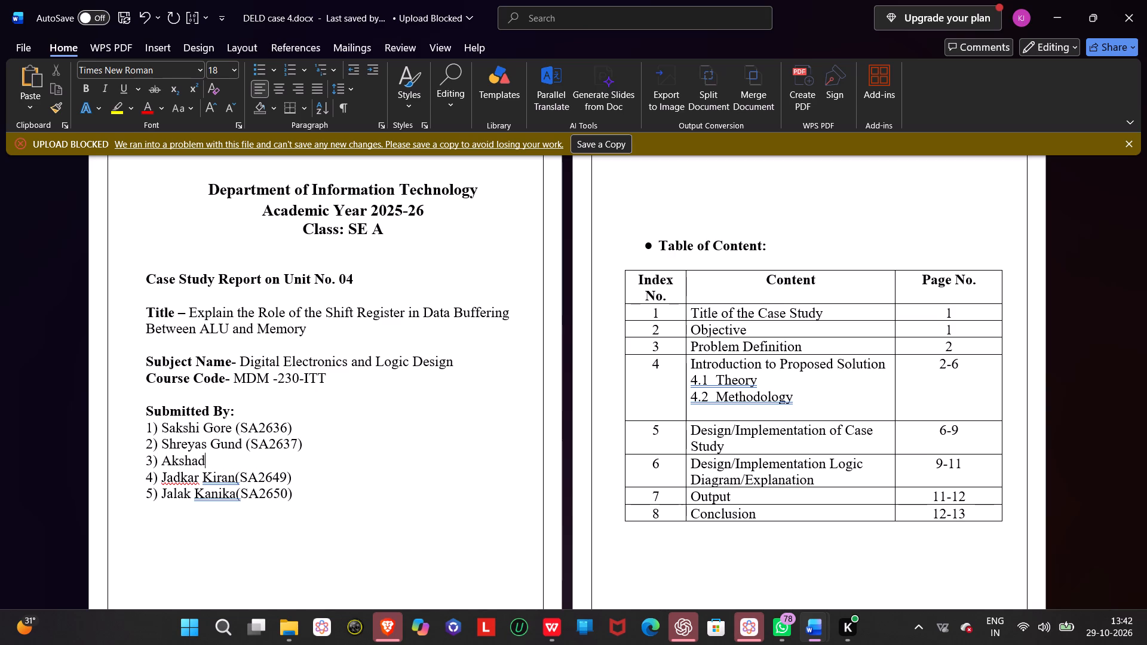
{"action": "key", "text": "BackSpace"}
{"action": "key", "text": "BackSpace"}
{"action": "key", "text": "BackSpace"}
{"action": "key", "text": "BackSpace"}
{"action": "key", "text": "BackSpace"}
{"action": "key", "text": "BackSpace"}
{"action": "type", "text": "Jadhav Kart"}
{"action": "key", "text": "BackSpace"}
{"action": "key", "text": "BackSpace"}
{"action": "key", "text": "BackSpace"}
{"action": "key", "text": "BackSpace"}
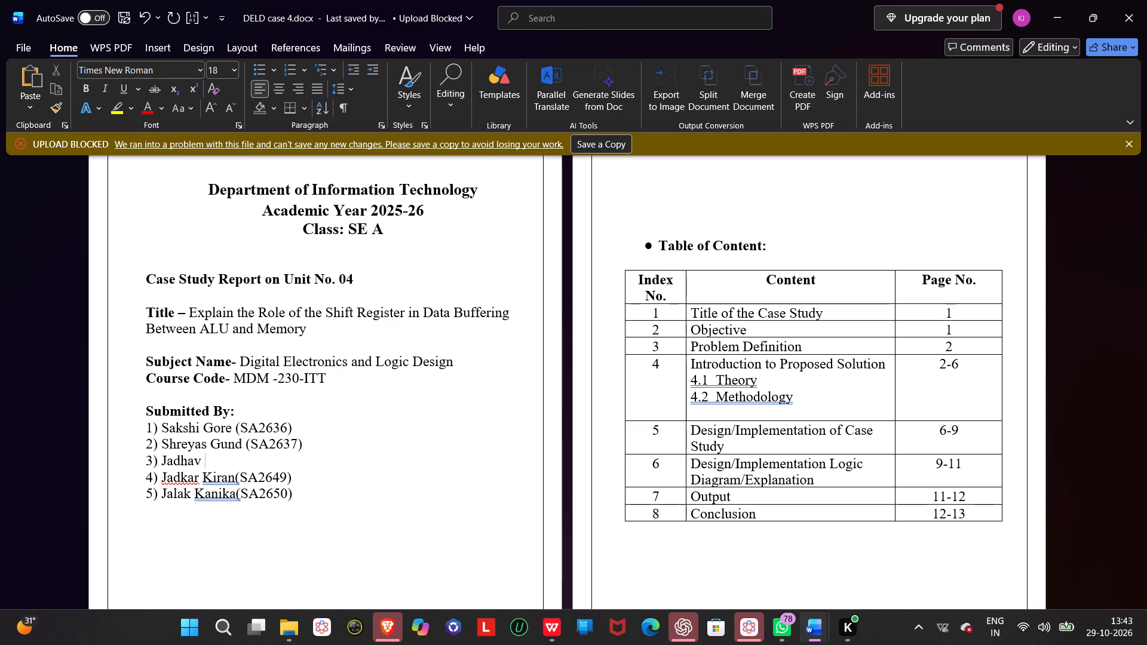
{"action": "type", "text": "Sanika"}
Complete the third student's entry under "Submitted By" with the student's bracketed roll number.
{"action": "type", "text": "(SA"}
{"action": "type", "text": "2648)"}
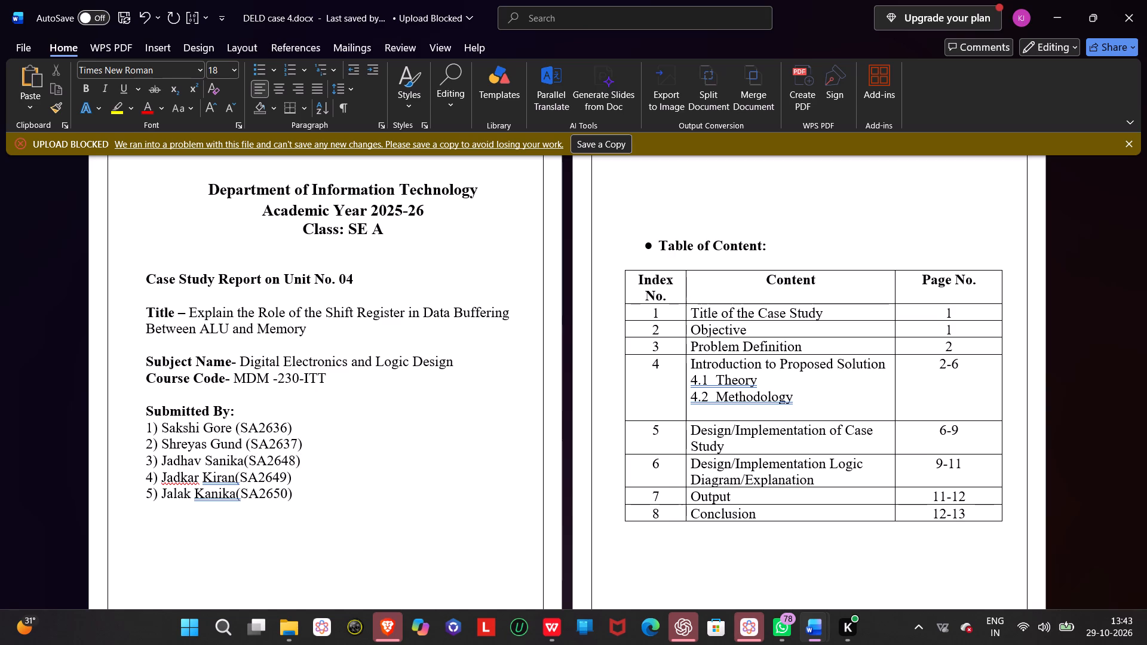
Replace the second student under "Submitted By" with the new student's name and bracketed roll number, keeping the "2)" numbering.
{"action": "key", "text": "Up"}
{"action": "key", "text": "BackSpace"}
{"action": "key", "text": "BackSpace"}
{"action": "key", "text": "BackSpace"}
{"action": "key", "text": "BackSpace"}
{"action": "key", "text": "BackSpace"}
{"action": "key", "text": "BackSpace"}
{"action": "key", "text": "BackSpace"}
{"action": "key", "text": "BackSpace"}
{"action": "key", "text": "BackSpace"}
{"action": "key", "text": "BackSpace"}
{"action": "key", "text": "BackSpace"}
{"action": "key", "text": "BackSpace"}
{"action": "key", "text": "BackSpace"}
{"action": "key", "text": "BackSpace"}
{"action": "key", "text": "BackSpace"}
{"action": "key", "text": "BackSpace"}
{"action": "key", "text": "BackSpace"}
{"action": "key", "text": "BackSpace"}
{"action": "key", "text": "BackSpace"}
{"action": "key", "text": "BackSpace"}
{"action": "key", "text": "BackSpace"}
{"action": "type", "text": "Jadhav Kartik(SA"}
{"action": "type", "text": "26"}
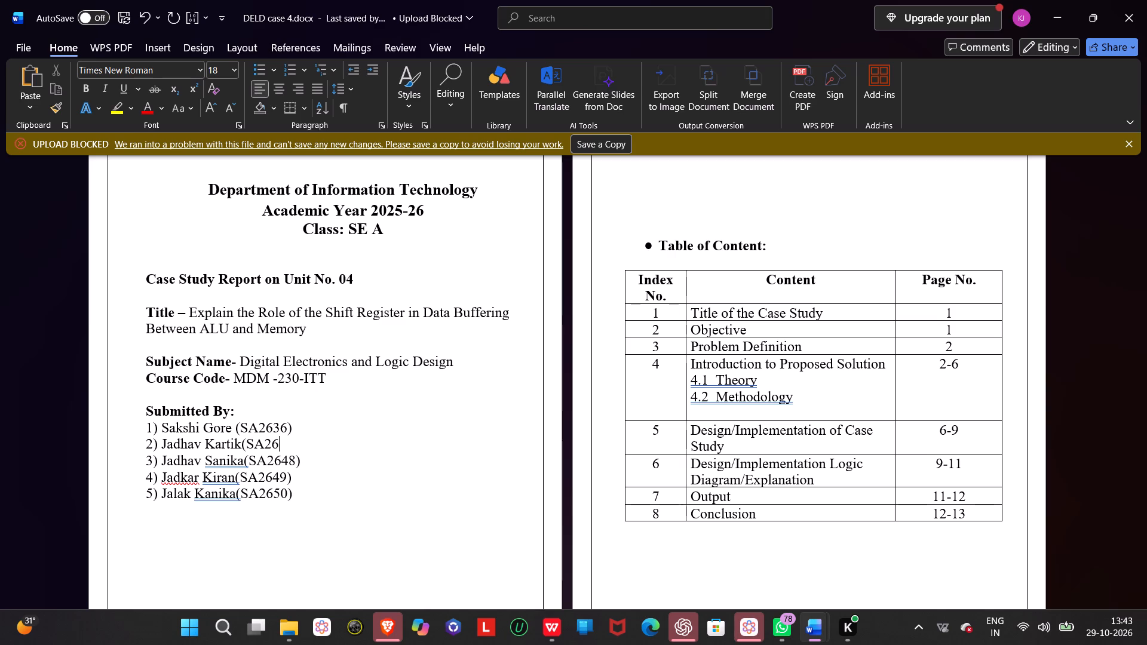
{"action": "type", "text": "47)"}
Replace the first student's entry under "Submitted By" with the new student's name, keeping the "1)" numbering.
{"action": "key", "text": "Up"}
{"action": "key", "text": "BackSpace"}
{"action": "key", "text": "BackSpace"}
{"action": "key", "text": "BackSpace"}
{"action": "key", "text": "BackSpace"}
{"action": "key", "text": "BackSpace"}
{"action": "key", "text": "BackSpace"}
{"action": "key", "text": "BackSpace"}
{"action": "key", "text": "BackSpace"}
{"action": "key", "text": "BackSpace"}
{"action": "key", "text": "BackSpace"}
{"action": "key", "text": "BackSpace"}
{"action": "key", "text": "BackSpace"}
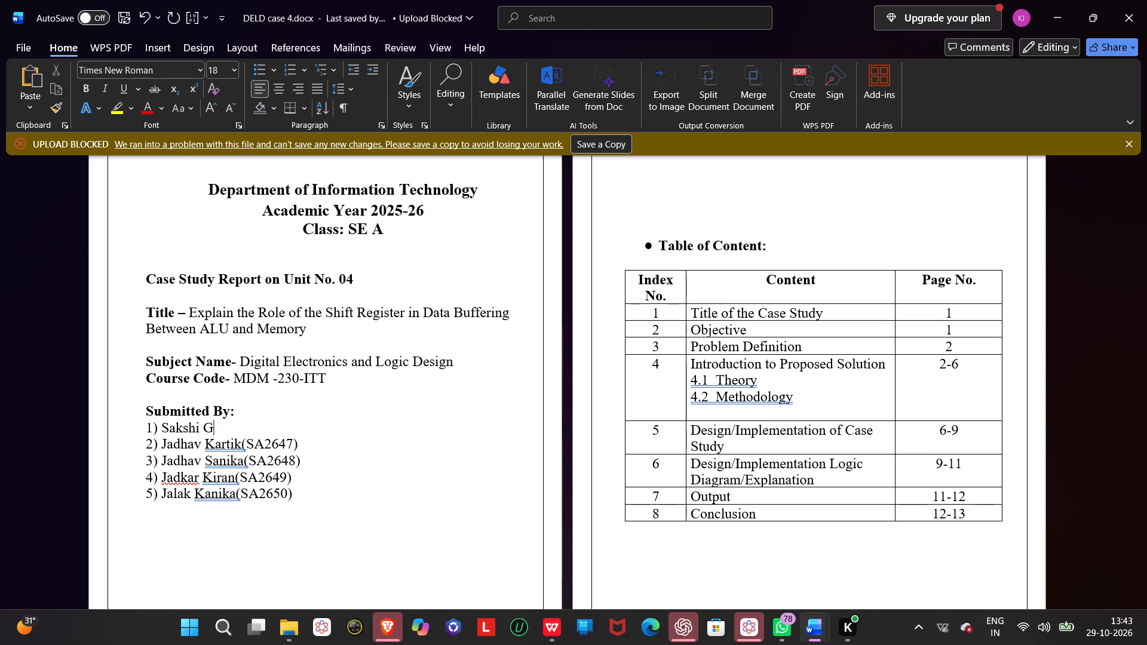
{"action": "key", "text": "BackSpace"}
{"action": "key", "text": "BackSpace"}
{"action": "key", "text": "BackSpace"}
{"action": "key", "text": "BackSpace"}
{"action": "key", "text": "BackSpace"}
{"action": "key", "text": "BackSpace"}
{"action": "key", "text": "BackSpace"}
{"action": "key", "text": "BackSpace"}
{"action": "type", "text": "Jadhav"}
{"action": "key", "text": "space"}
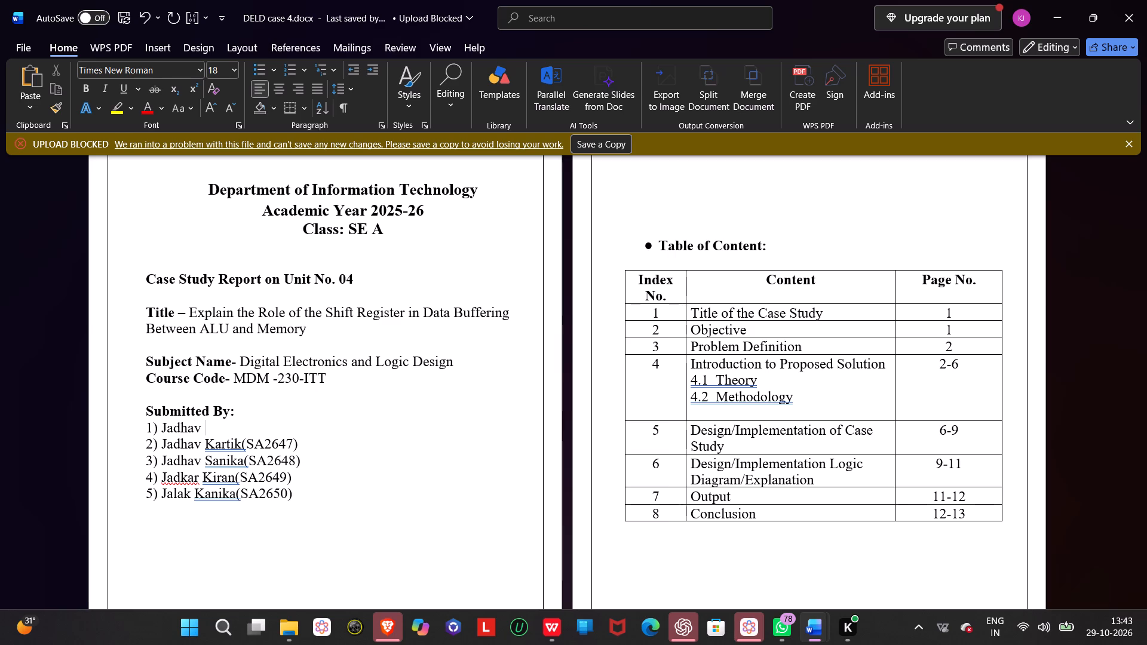
Complete the first student's entry under "Submitted By" with the given name and bracketed roll number.
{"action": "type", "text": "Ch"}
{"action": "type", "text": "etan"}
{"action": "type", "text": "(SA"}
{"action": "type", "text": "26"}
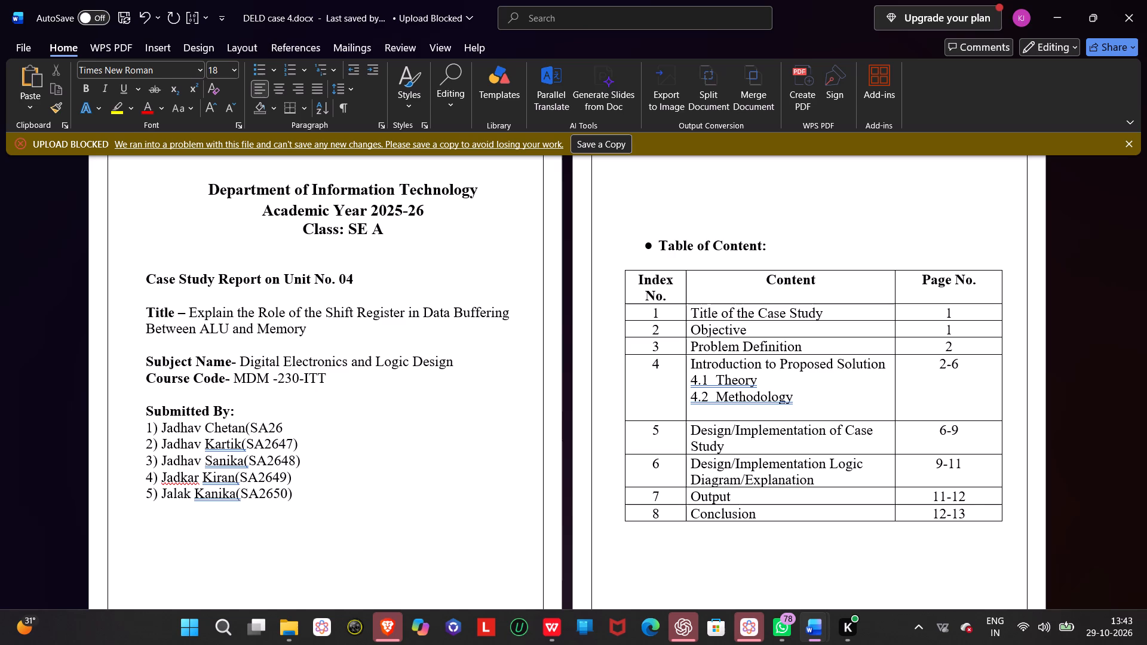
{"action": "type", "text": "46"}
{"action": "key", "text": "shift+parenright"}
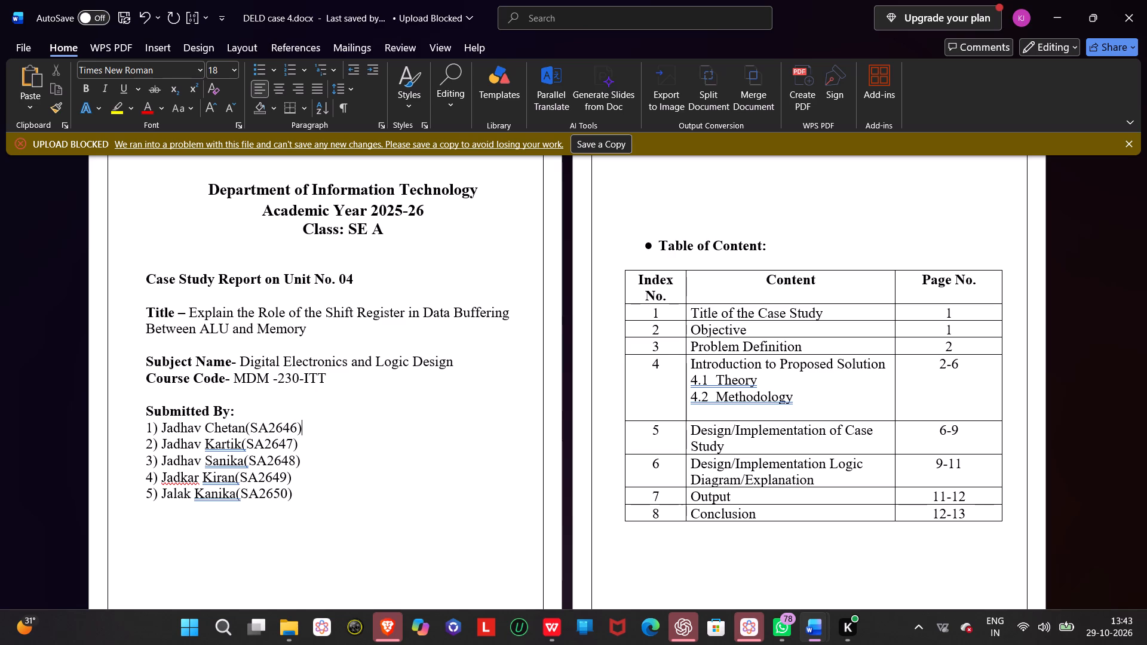
Replace the cover page title with "Implementation of a Johnson Counter in a Digital Lock System", copied from section 1.
{"action": "scroll", "coordinate": [543, 575], "scroll_direction": "down", "scroll_amount": 1}
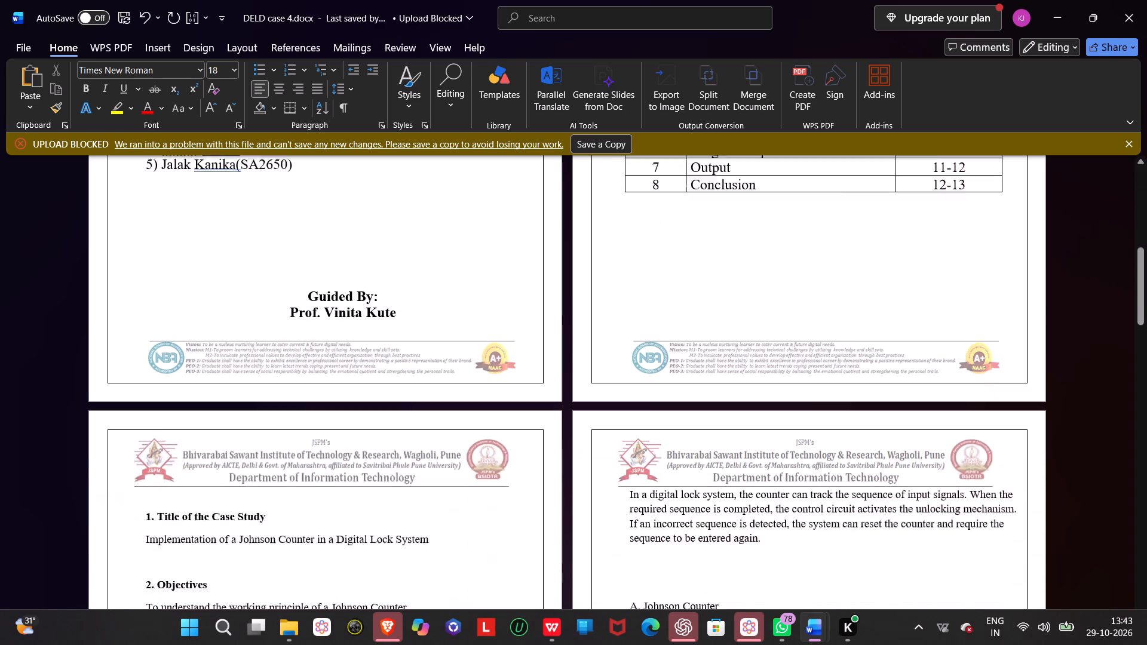
{"action": "scroll", "coordinate": [543, 575], "scroll_direction": "down", "scroll_amount": 1}
{"action": "left_click", "coordinate": [142, 481]}
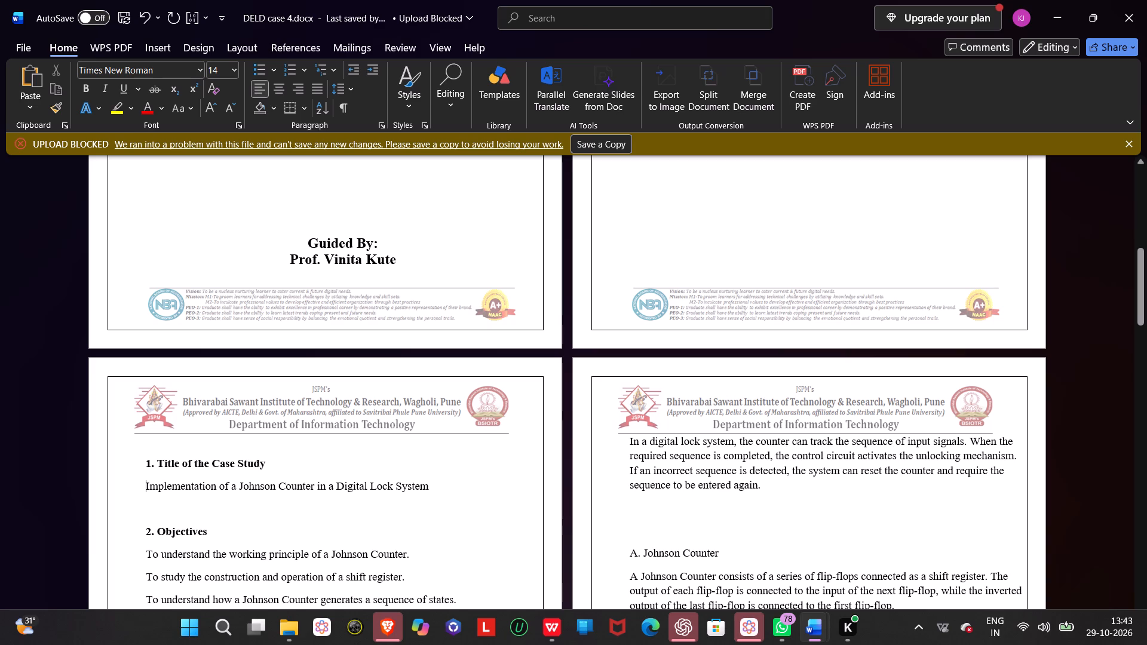
{"action": "left_click_drag", "start_coordinate": [140, 487], "coordinate": [438, 496]}
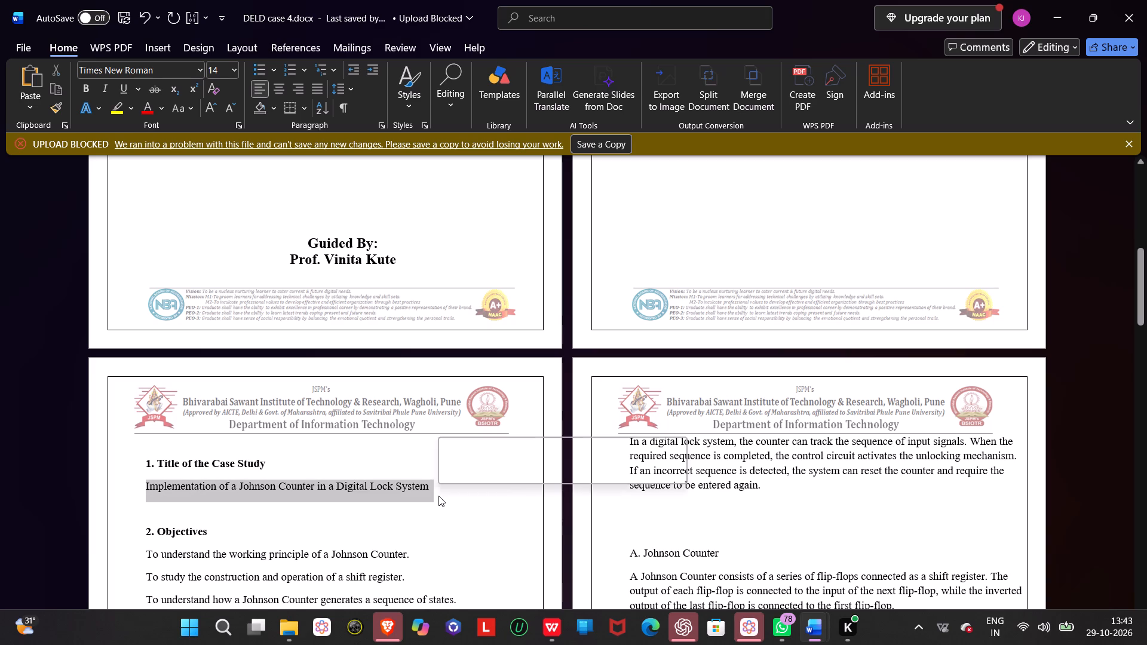
{"action": "key", "text": "ctrl+c"}
{"action": "scroll", "coordinate": [720, 290], "scroll_direction": "up", "scroll_amount": 1}
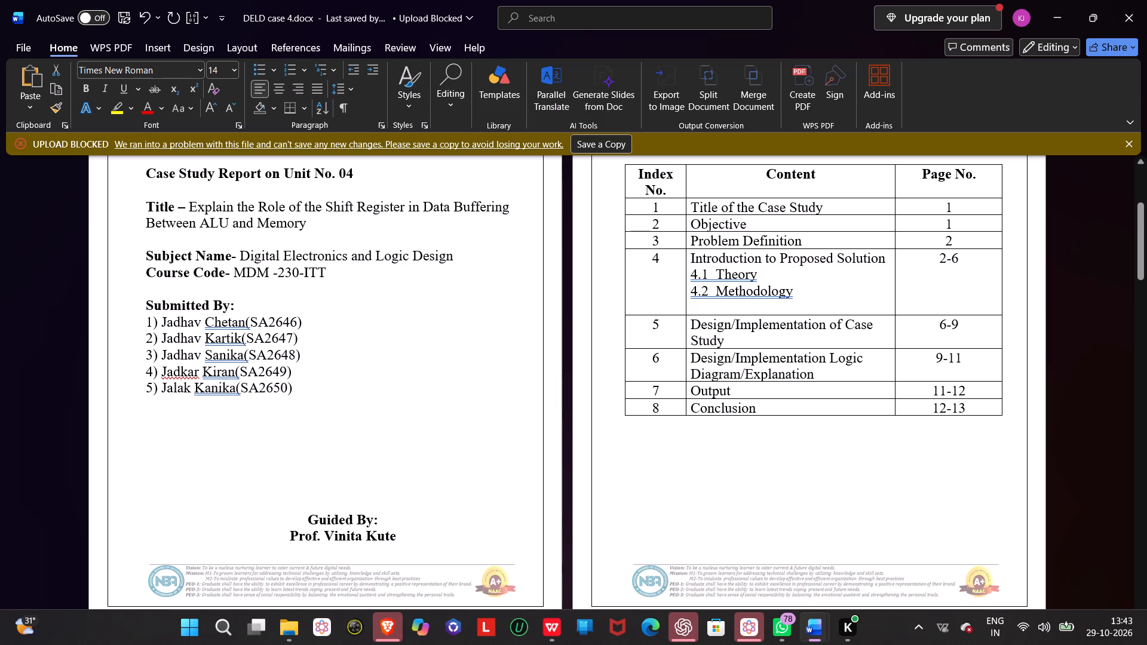
{"action": "left_click_drag", "start_coordinate": [188, 211], "coordinate": [281, 232]}
{"action": "key", "text": "ctrl+v"}
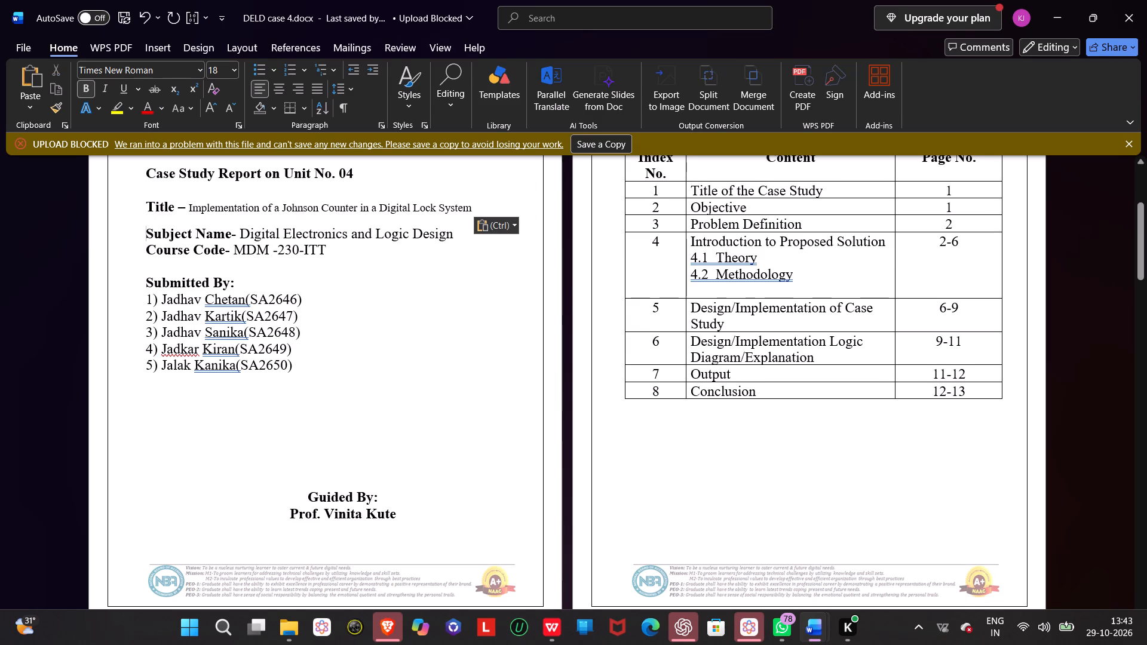
Increase the font size of the new title text on the cover page by one increment.
{"action": "left_click_drag", "start_coordinate": [185, 211], "coordinate": [316, 198]}
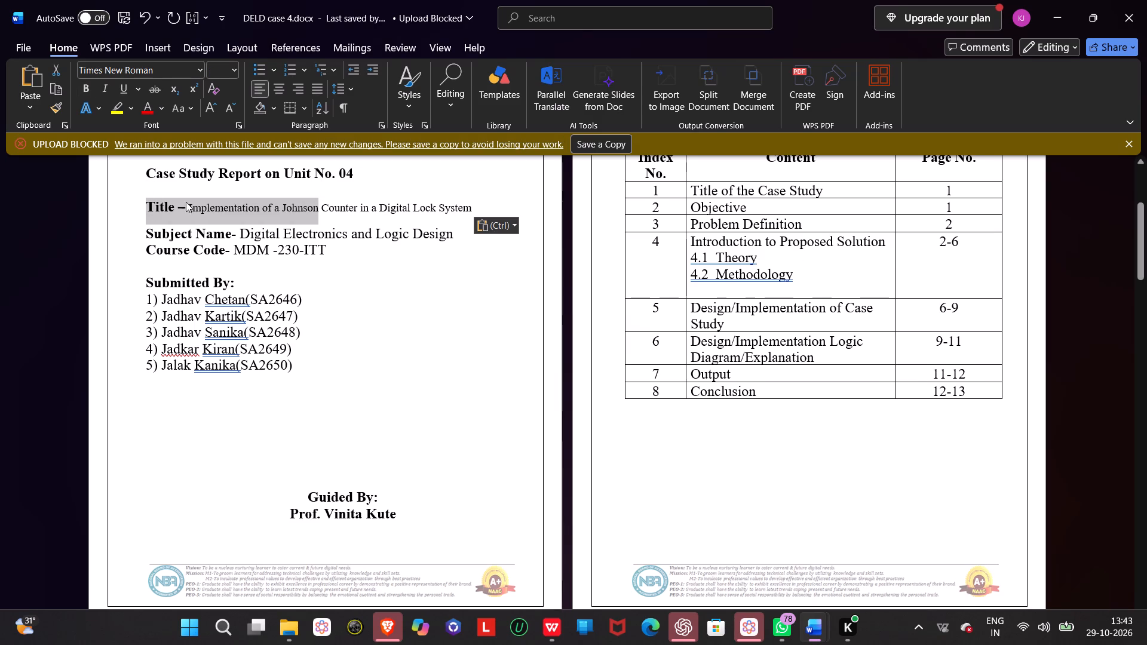
{"action": "left_click", "coordinate": [186, 202]}
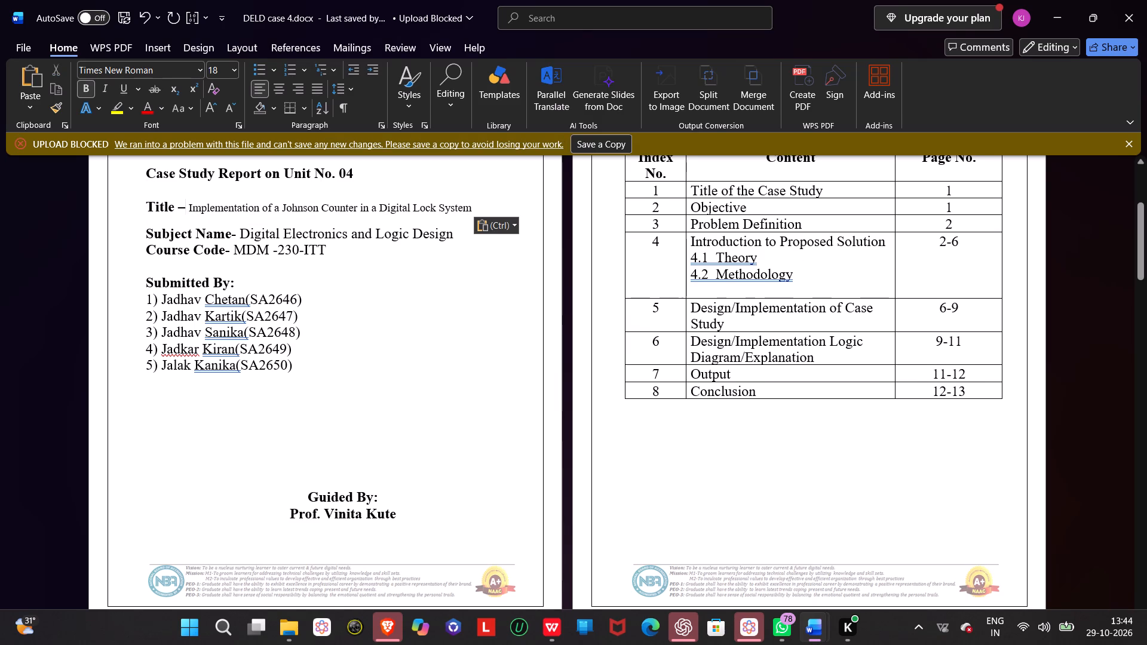
{"action": "left_click_drag", "start_coordinate": [187, 204], "coordinate": [461, 213]}
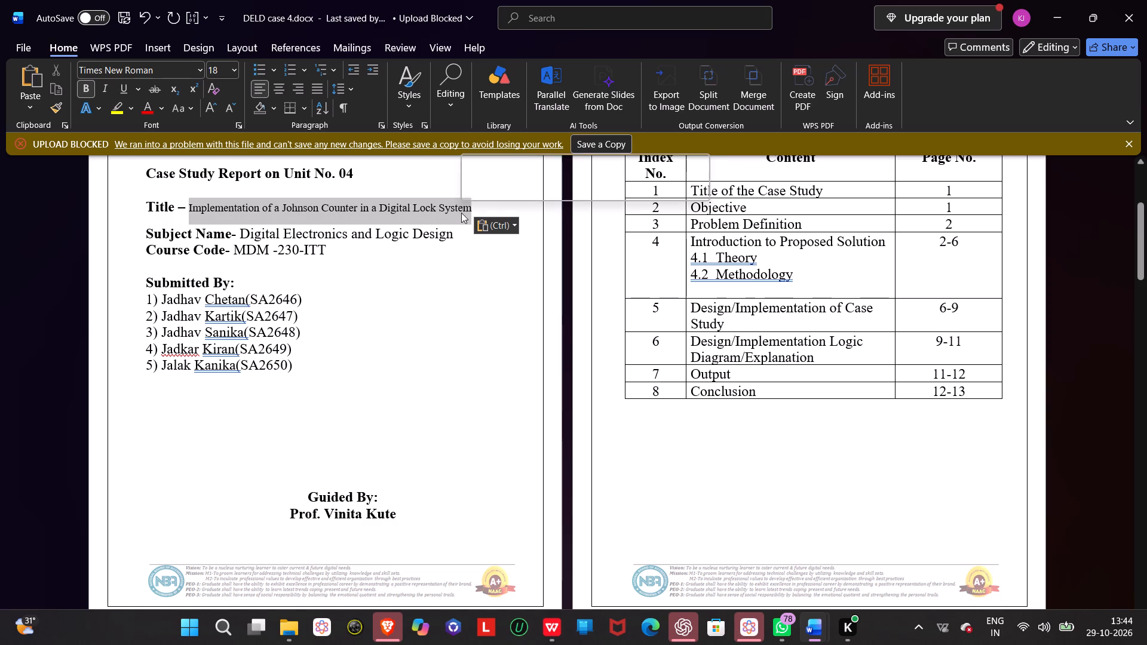
{"action": "left_click", "coordinate": [203, 110]}
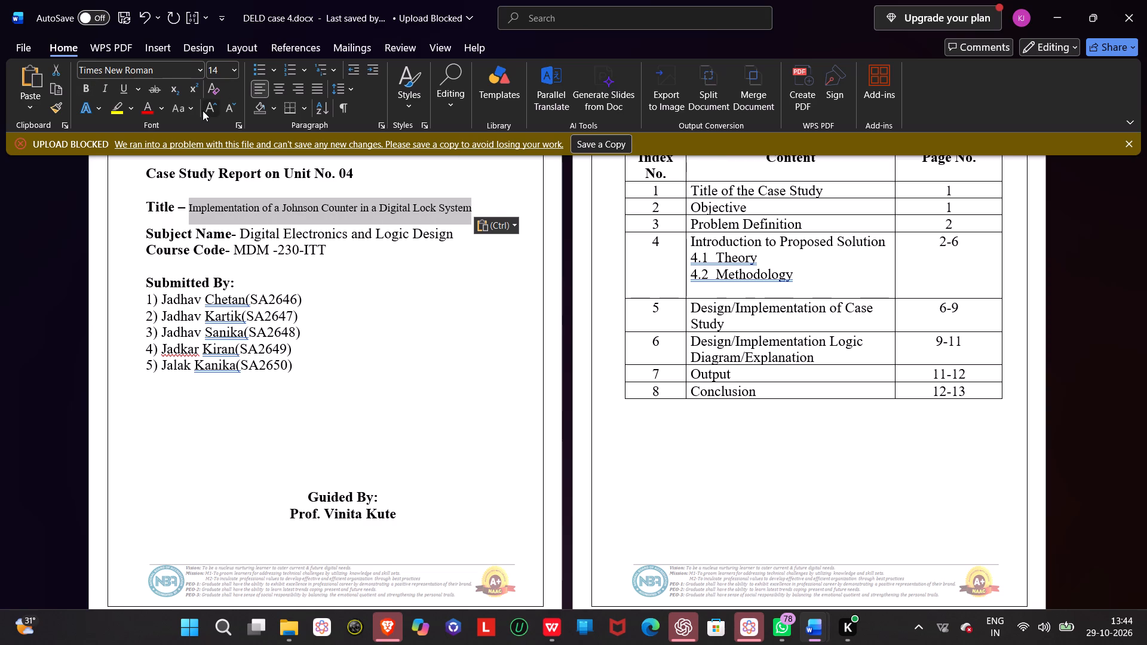
{"action": "left_click", "coordinate": [433, 451]}
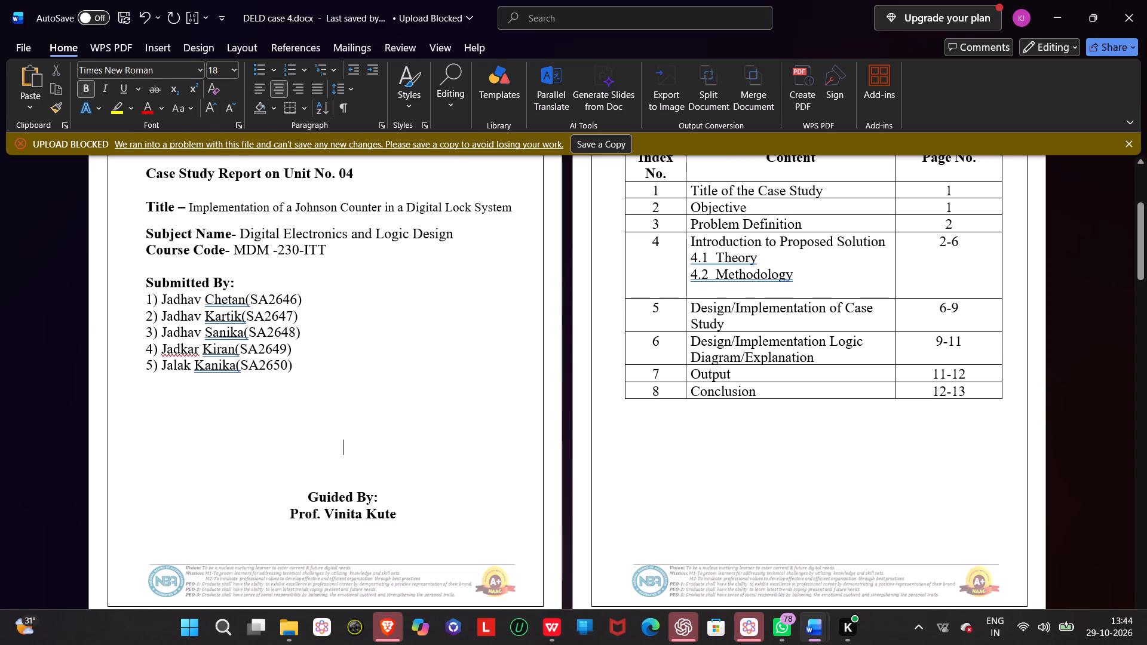
Check where section 3 falls in the document and set the Problem Definition page number in the table of contents to 1-2.
{"action": "scroll", "coordinate": [433, 451], "scroll_direction": "up", "scroll_amount": 1}
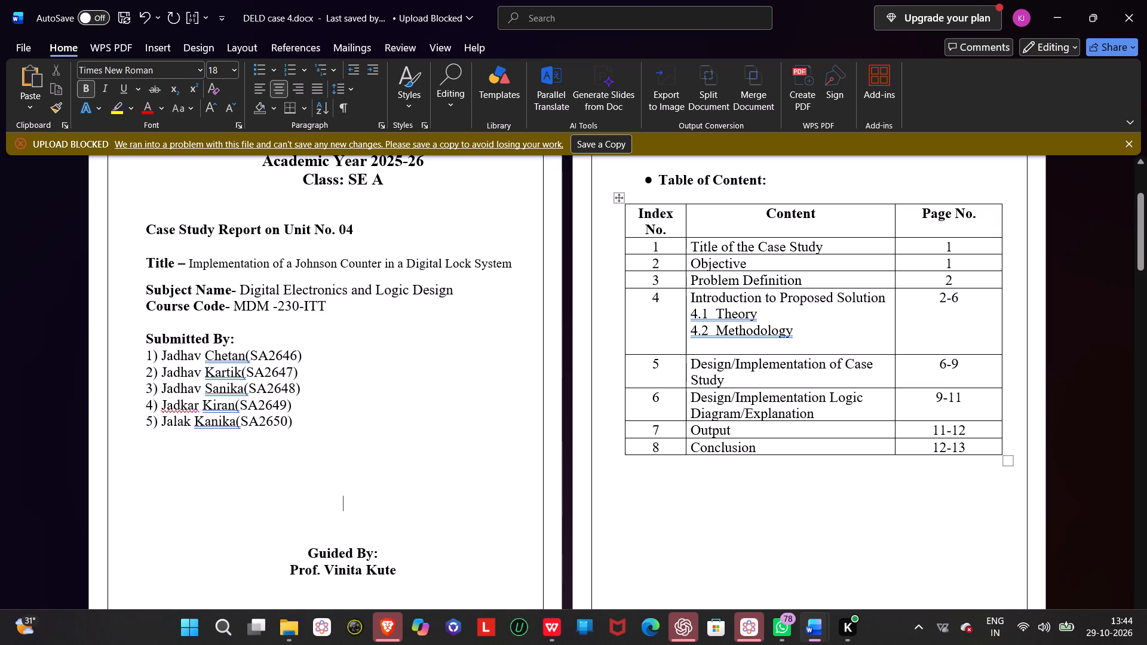
{"action": "scroll", "coordinate": [904, 272], "scroll_direction": "down", "scroll_amount": 2}
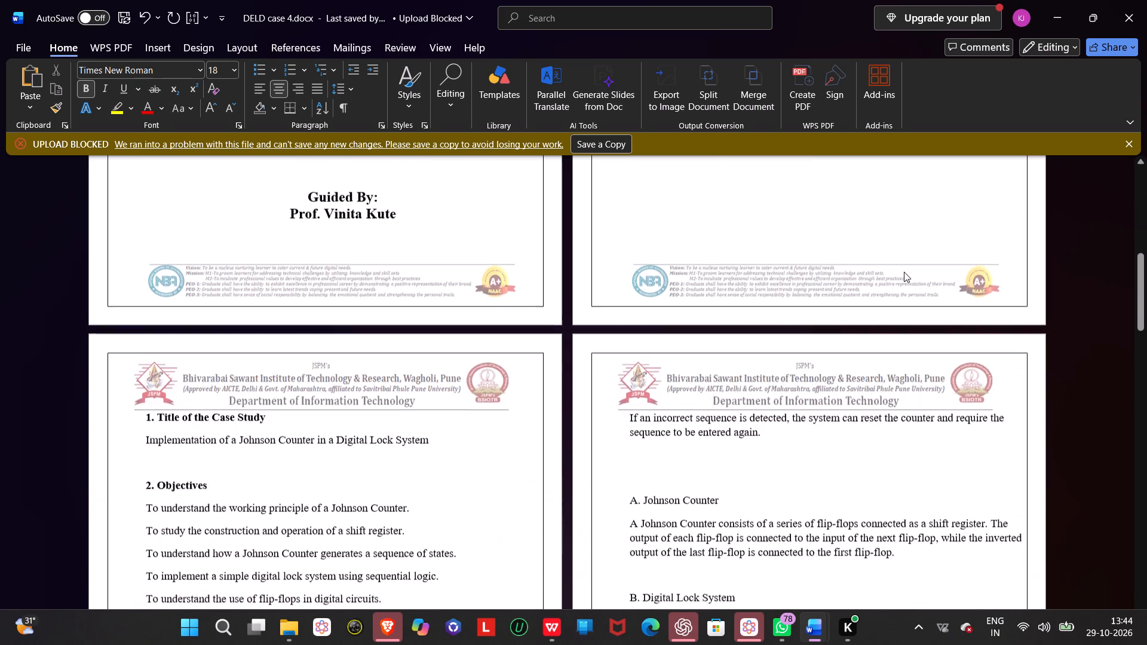
{"action": "scroll", "coordinate": [904, 272], "scroll_direction": "down", "scroll_amount": 2}
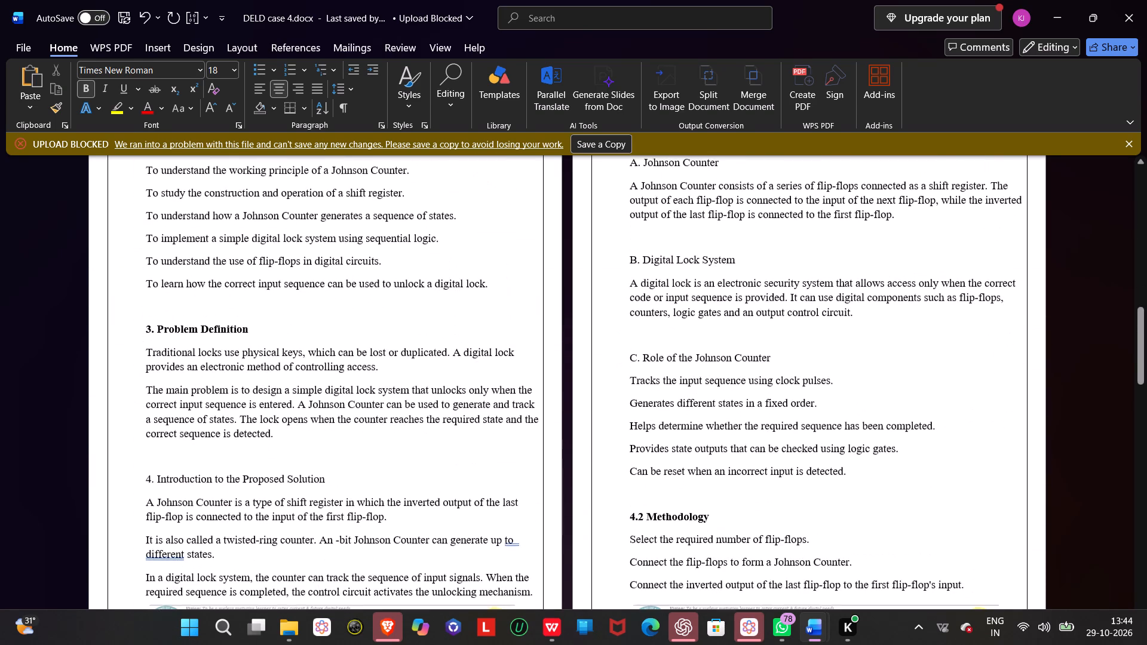
{"action": "scroll", "coordinate": [904, 272], "scroll_direction": "down", "scroll_amount": 1}
{"action": "scroll", "coordinate": [904, 272], "scroll_direction": "up", "scroll_amount": 5}
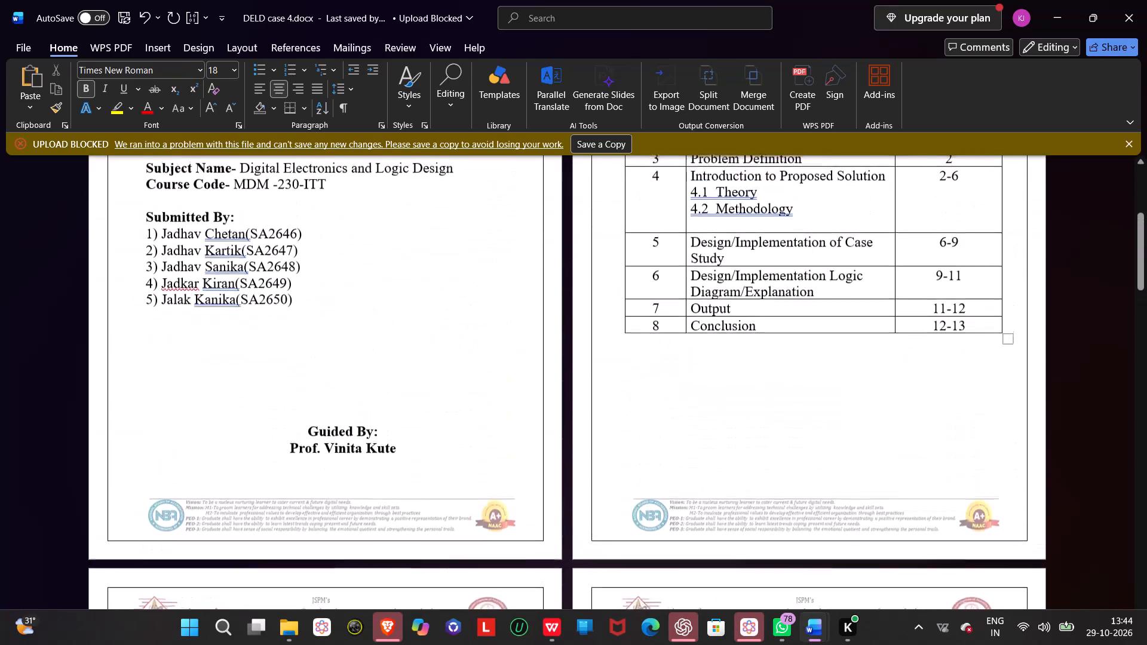
{"action": "scroll", "coordinate": [896, 297], "scroll_direction": "up", "scroll_amount": 1}
{"action": "left_click", "coordinate": [955, 236]}
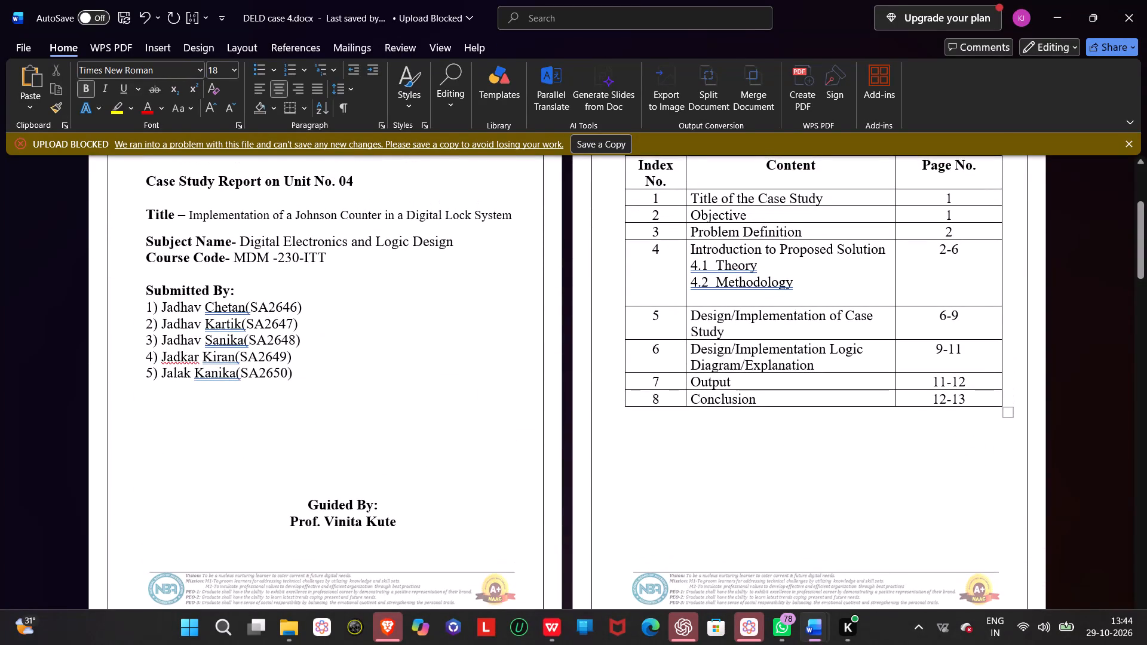
{"action": "key", "text": "BackSpace"}
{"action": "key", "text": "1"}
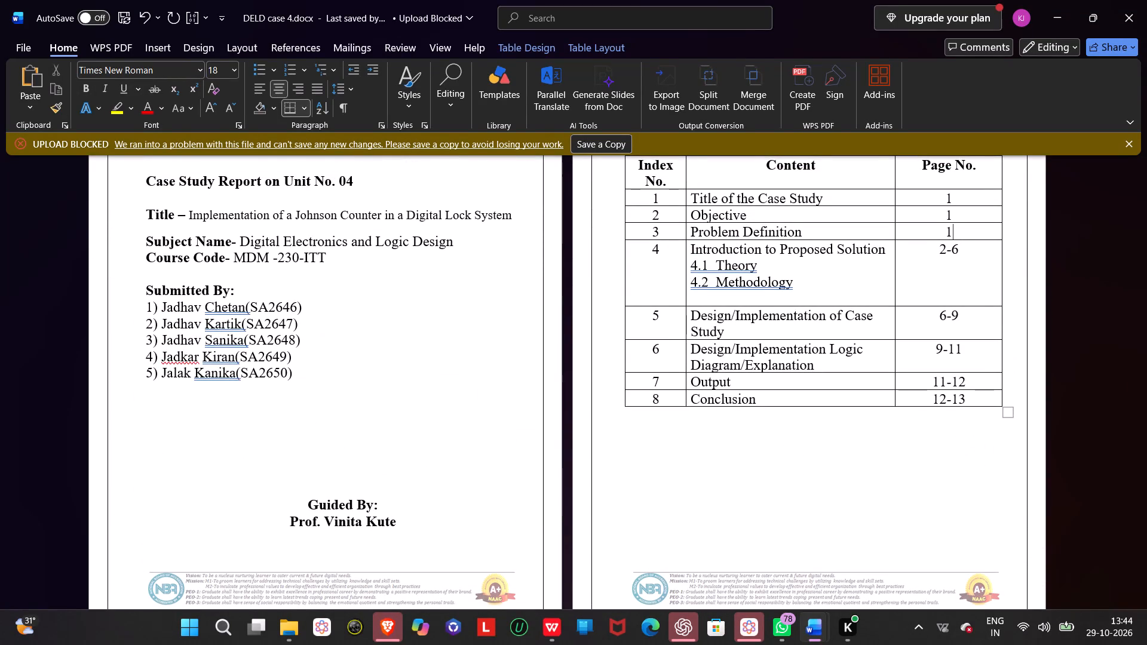
{"action": "scroll", "coordinate": [955, 236], "scroll_direction": "down", "scroll_amount": 3}
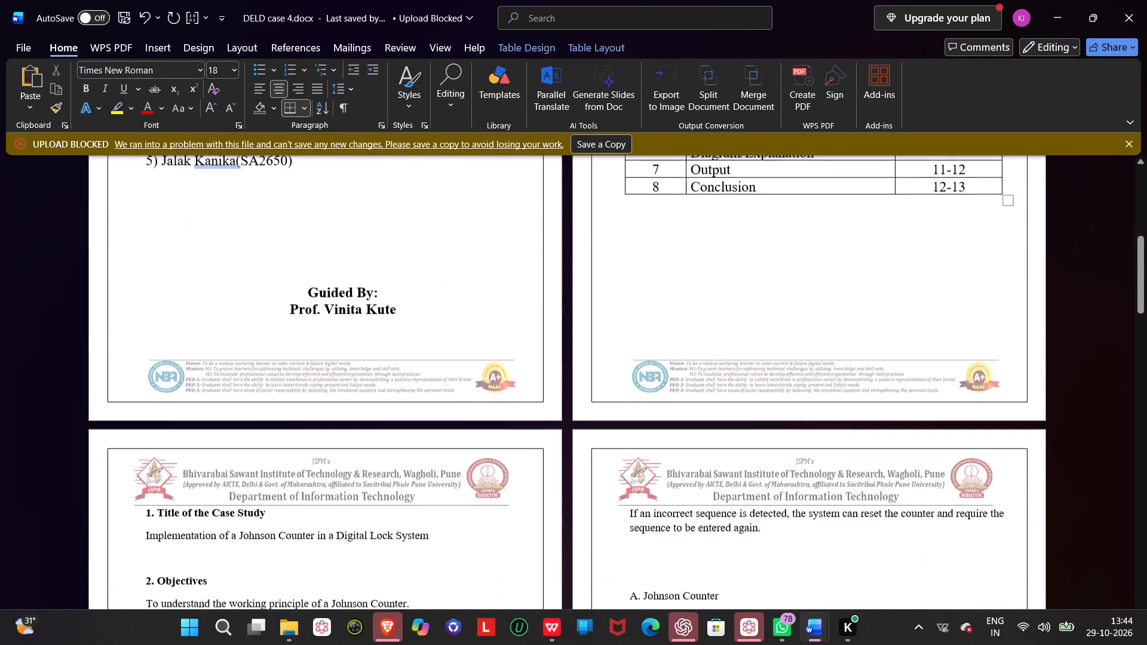
{"action": "scroll", "coordinate": [955, 236], "scroll_direction": "down", "scroll_amount": 4}
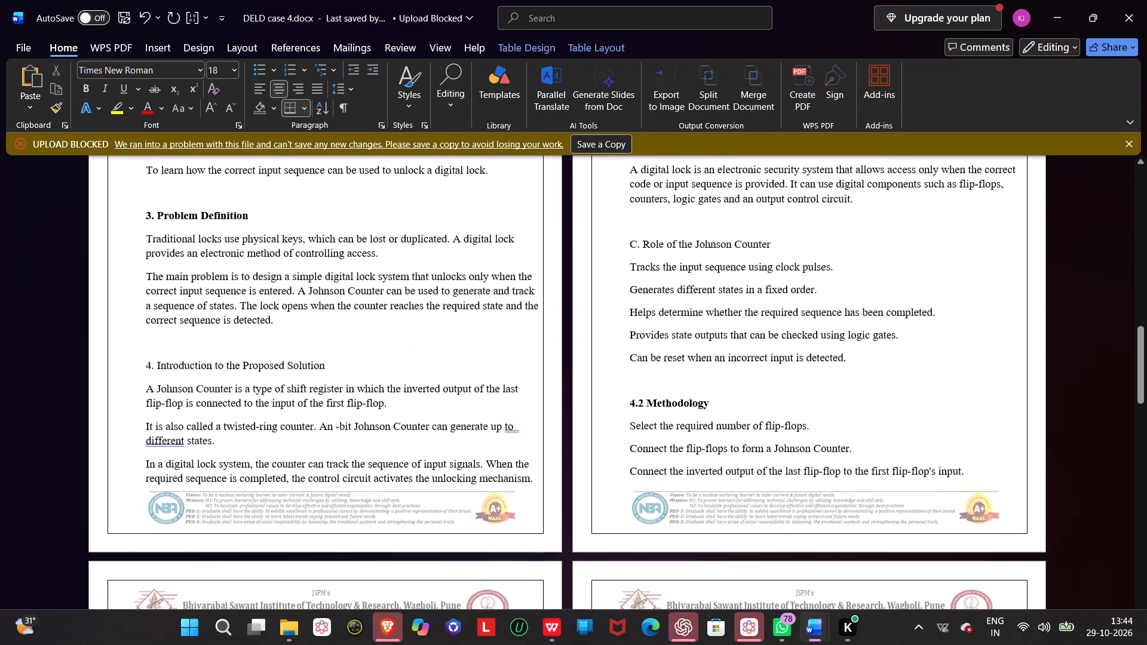
{"action": "scroll", "coordinate": [955, 236], "scroll_direction": "up", "scroll_amount": 6}
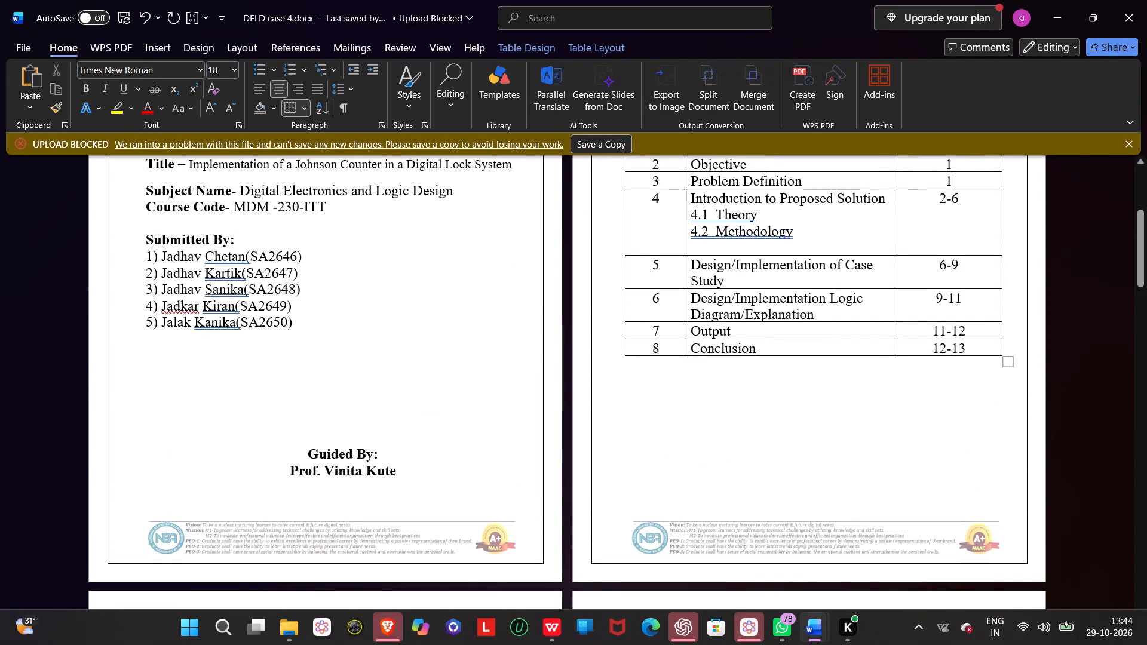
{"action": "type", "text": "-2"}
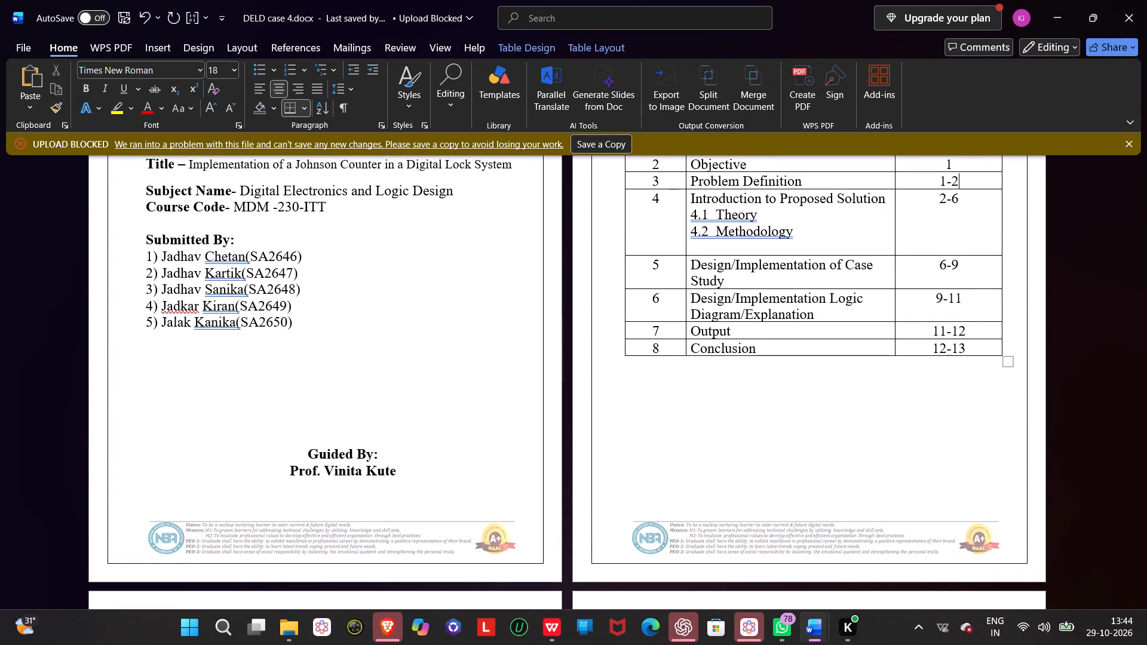
Replace the page range for Introduction to Proposed Solution in the table of contents with "2-", leaving the end page open.
{"action": "left_click", "coordinate": [979, 199]}
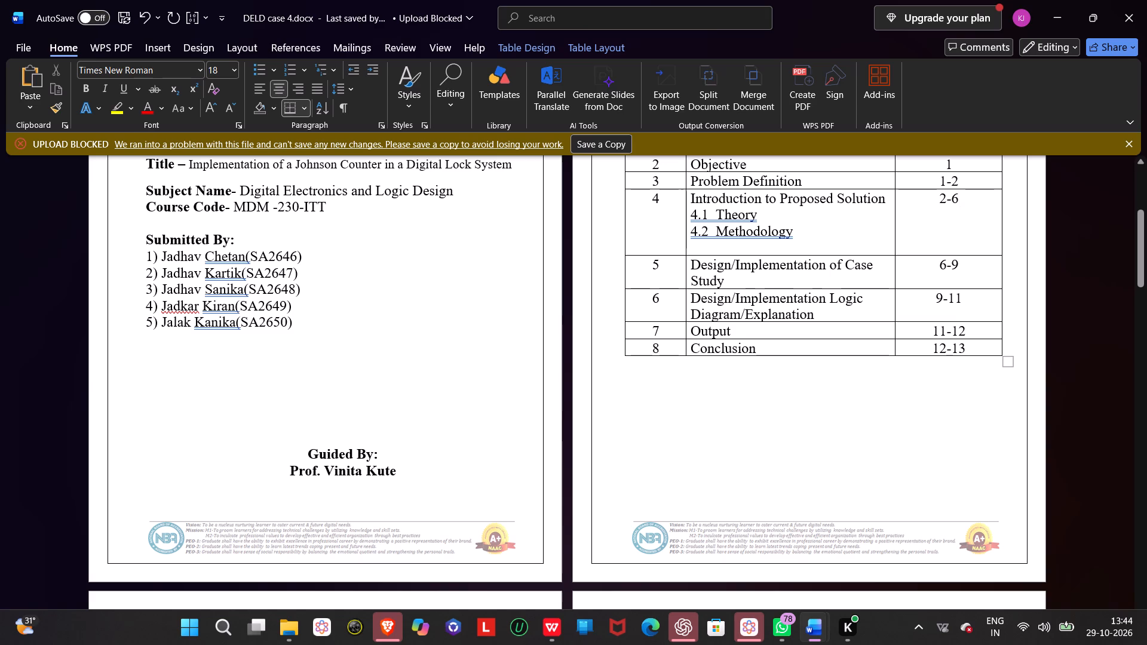
{"action": "key", "text": "BackSpace"}
{"action": "key", "text": "BackSpace"}
{"action": "key", "text": "BackSpace"}
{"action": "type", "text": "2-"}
Examine the body pages to see where section 4, Introduction to the Proposed Solution, starts and ends.
{"action": "scroll", "coordinate": [979, 199], "scroll_direction": "down", "scroll_amount": 3}
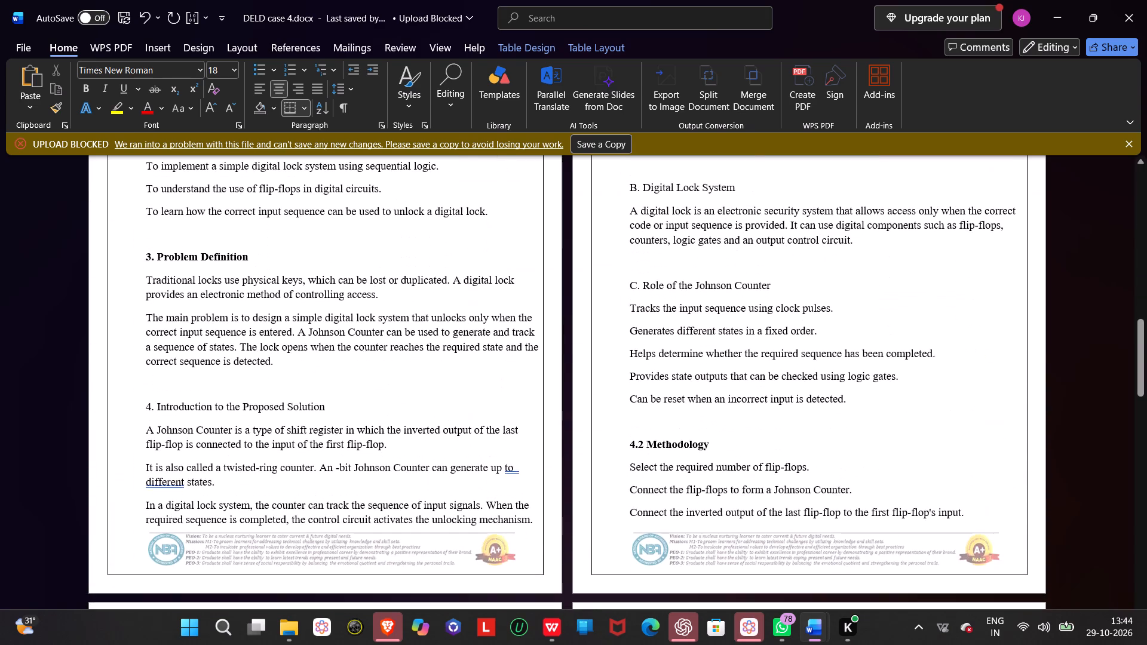
{"action": "scroll", "coordinate": [979, 199], "scroll_direction": "down", "scroll_amount": 1}
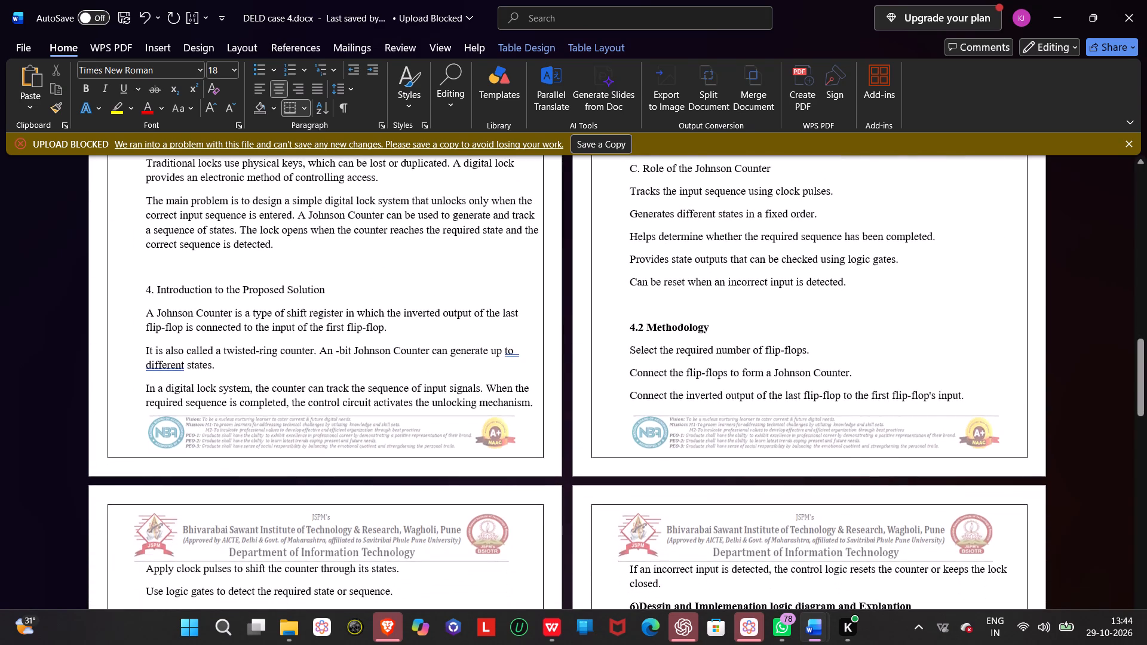
{"action": "scroll", "coordinate": [979, 199], "scroll_direction": "up", "scroll_amount": 1}
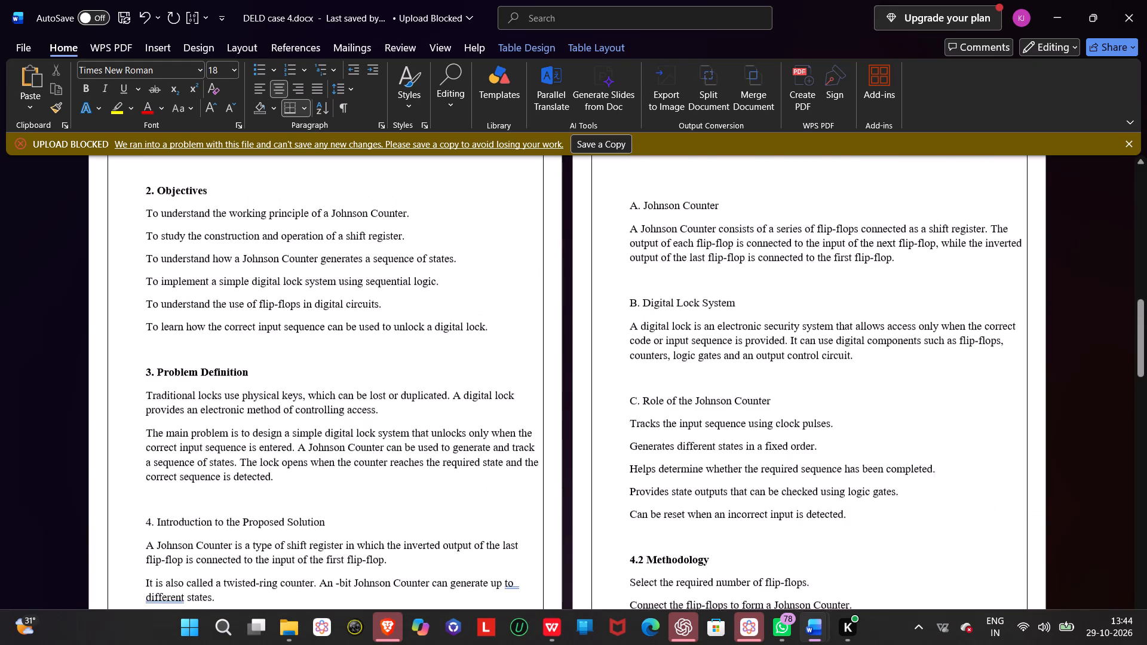
{"action": "scroll", "coordinate": [979, 199], "scroll_direction": "up", "scroll_amount": 1}
{"action": "scroll", "coordinate": [979, 199], "scroll_direction": "down", "scroll_amount": 2}
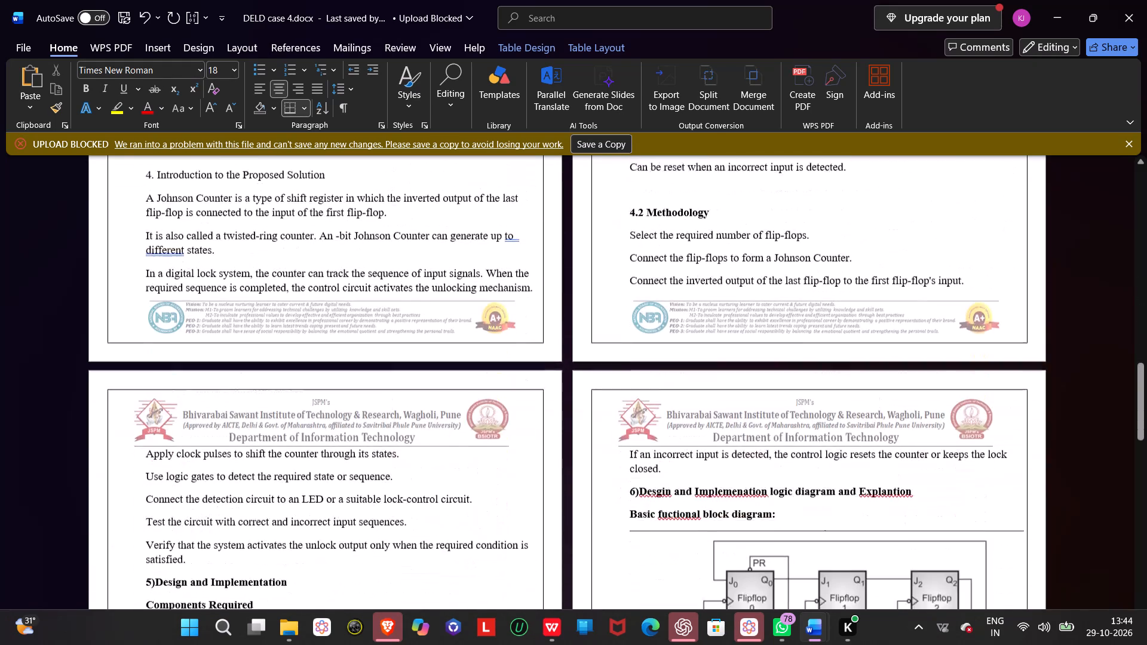
{"action": "scroll", "coordinate": [979, 199], "scroll_direction": "down", "scroll_amount": 2}
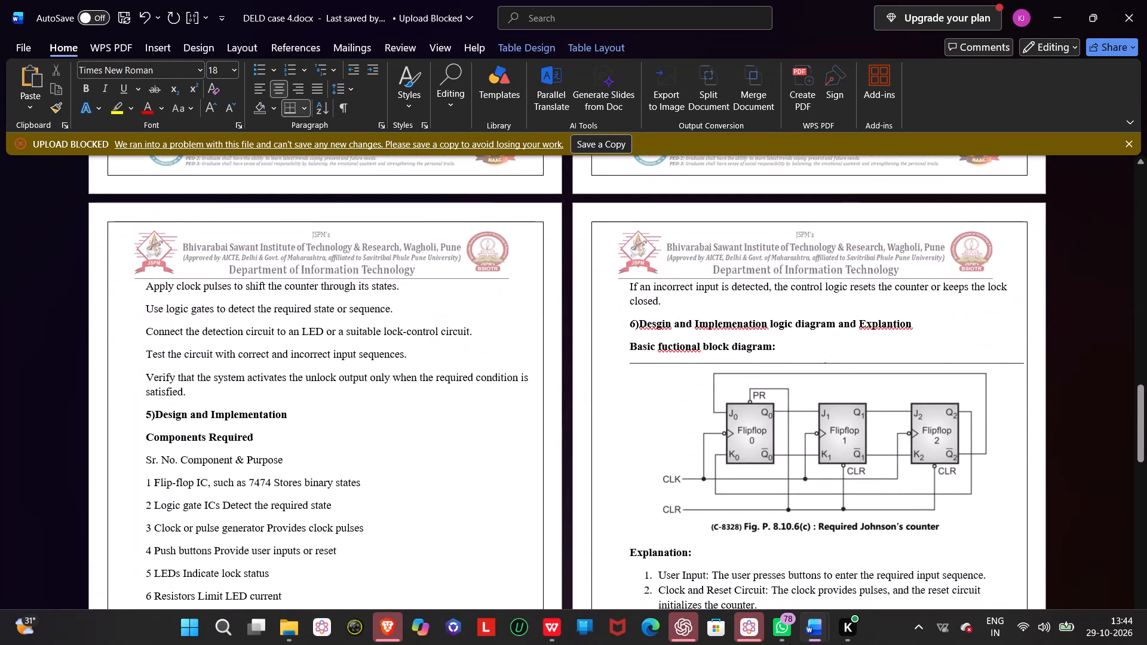
{"action": "scroll", "coordinate": [979, 199], "scroll_direction": "up", "scroll_amount": 4}
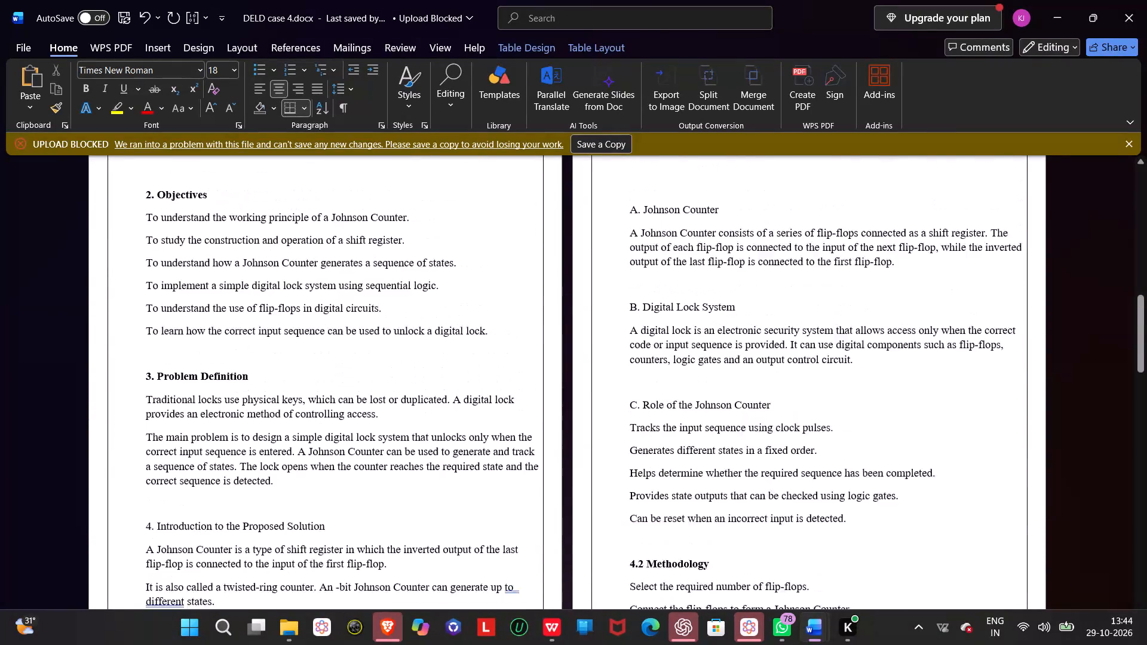
{"action": "scroll", "coordinate": [979, 199], "scroll_direction": "up", "scroll_amount": 4}
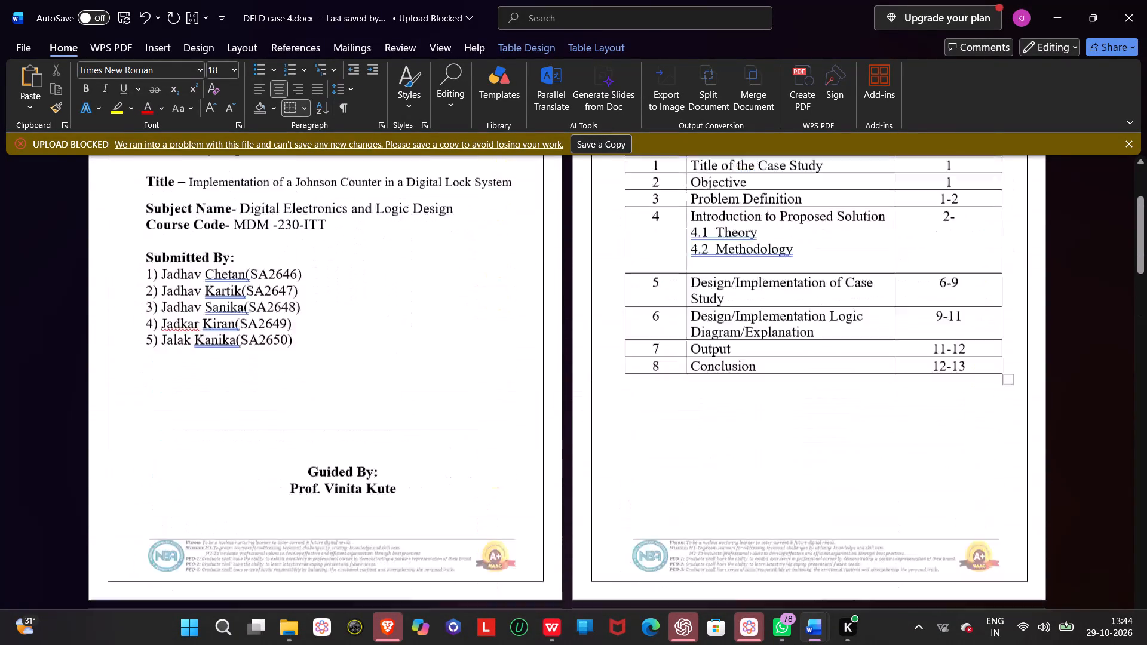
{"action": "scroll", "coordinate": [979, 199], "scroll_direction": "up", "scroll_amount": 1}
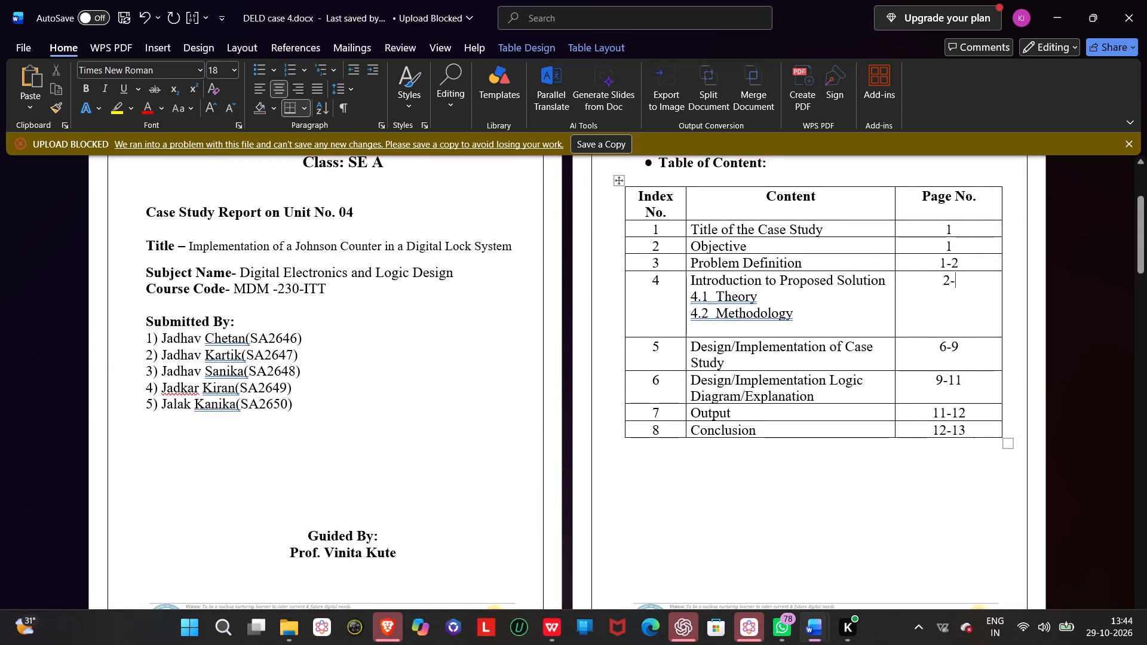
{"action": "scroll", "coordinate": [979, 199], "scroll_direction": "down", "scroll_amount": 5}
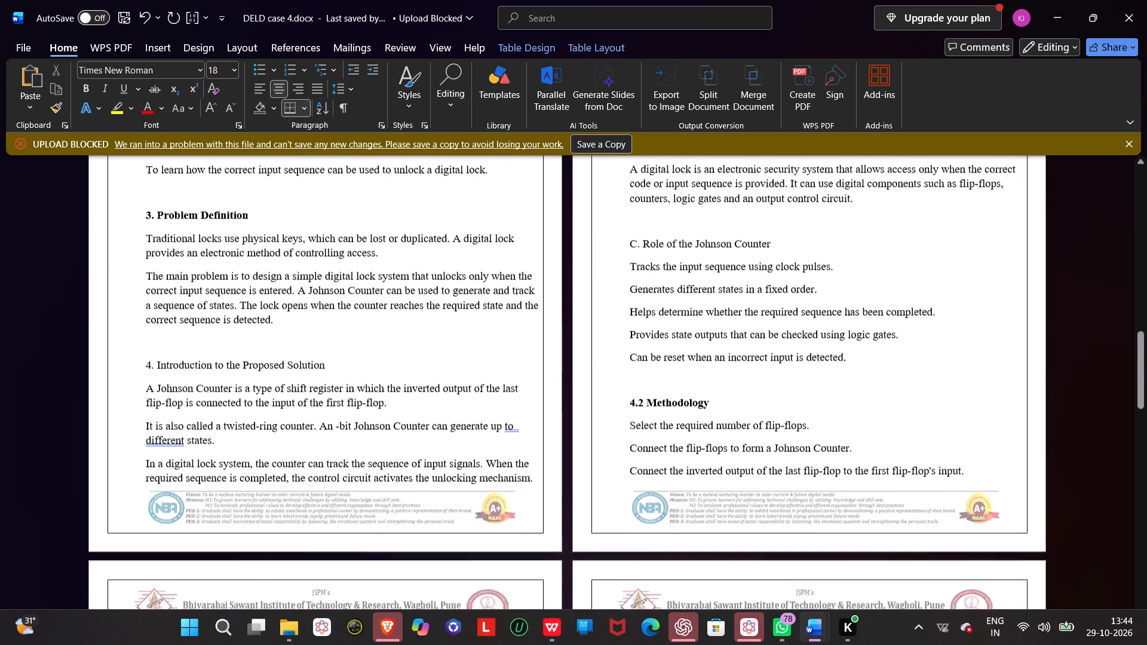
{"action": "scroll", "coordinate": [979, 199], "scroll_direction": "down", "scroll_amount": 1}
{"action": "scroll", "coordinate": [979, 199], "scroll_direction": "up", "scroll_amount": 1}
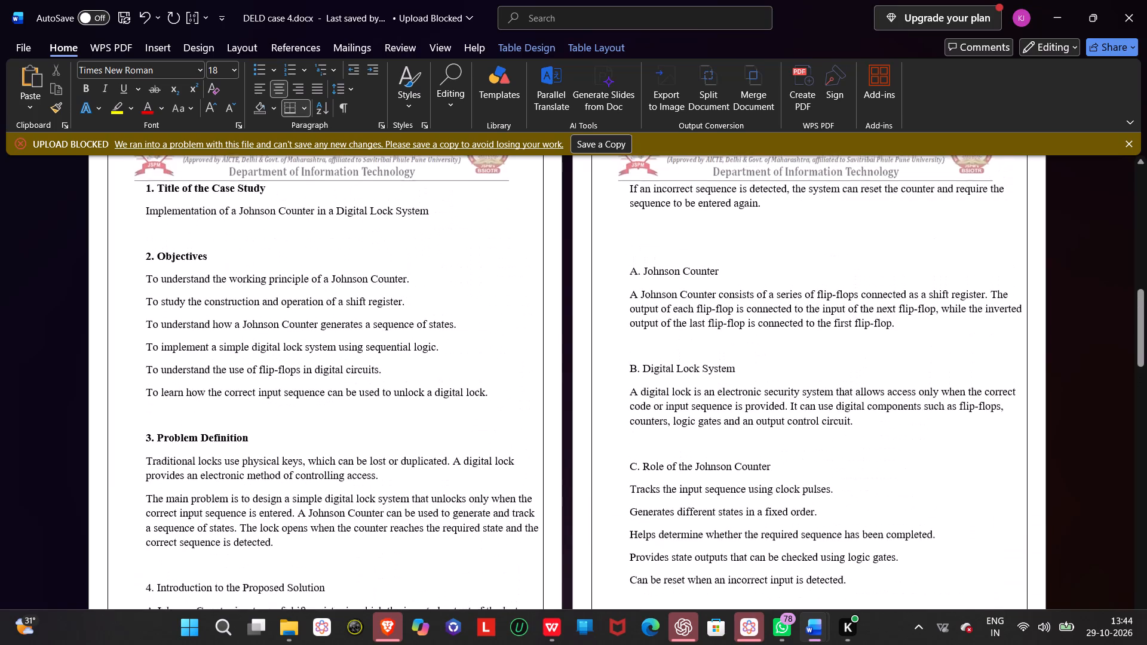
{"action": "scroll", "coordinate": [979, 199], "scroll_direction": "down", "scroll_amount": 2}
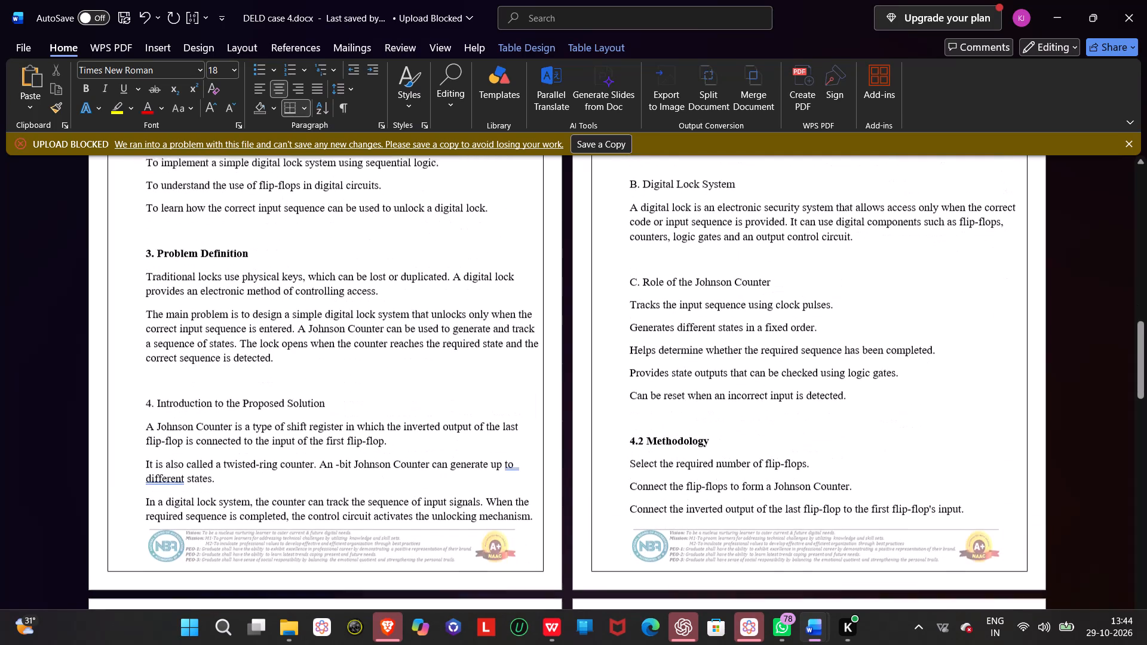
Make the section heading "4. Introduction to the Proposed Solution" bold.
{"action": "scroll", "coordinate": [979, 199], "scroll_direction": "down", "scroll_amount": 1}
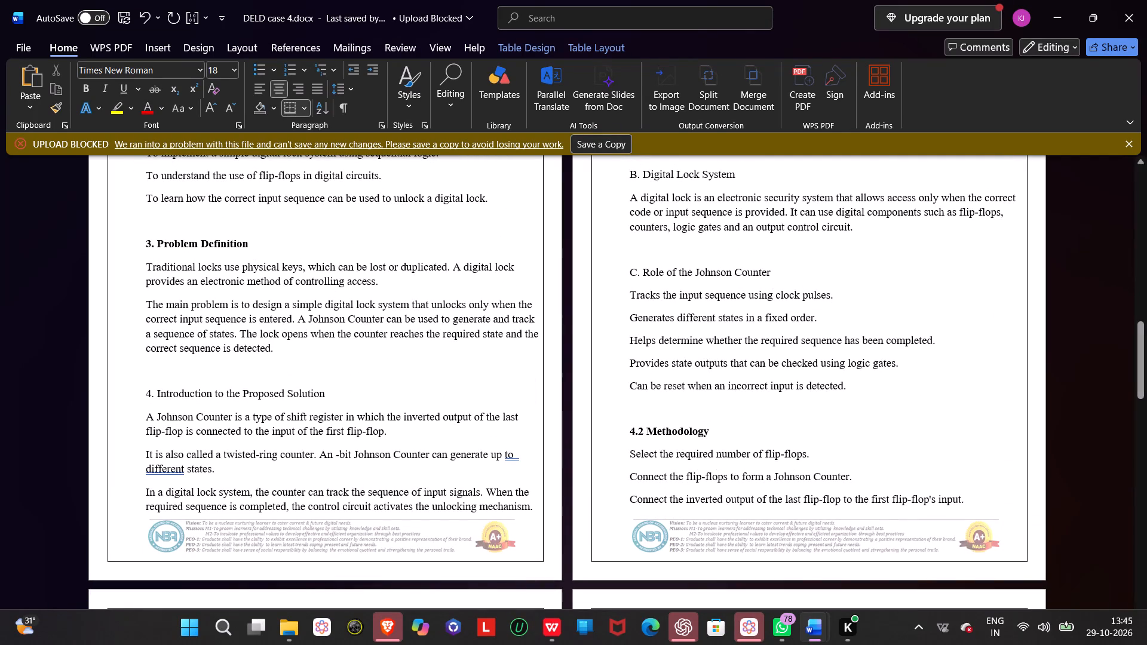
{"action": "left_click_drag", "start_coordinate": [145, 393], "coordinate": [332, 389]}
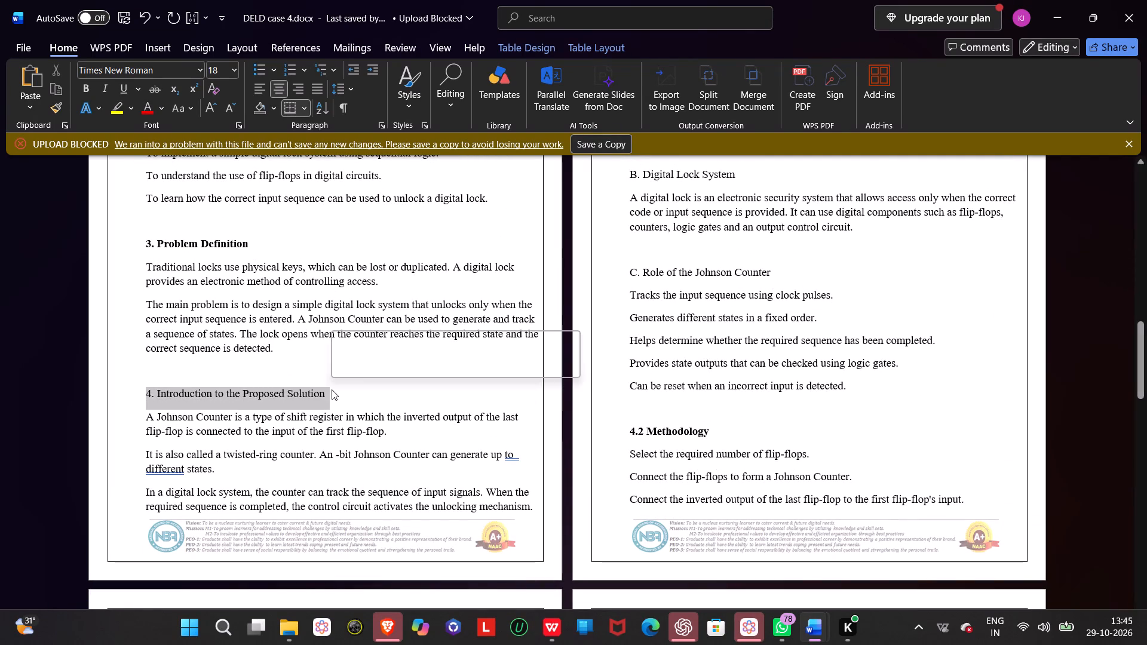
{"action": "left_click", "coordinate": [85, 88]}
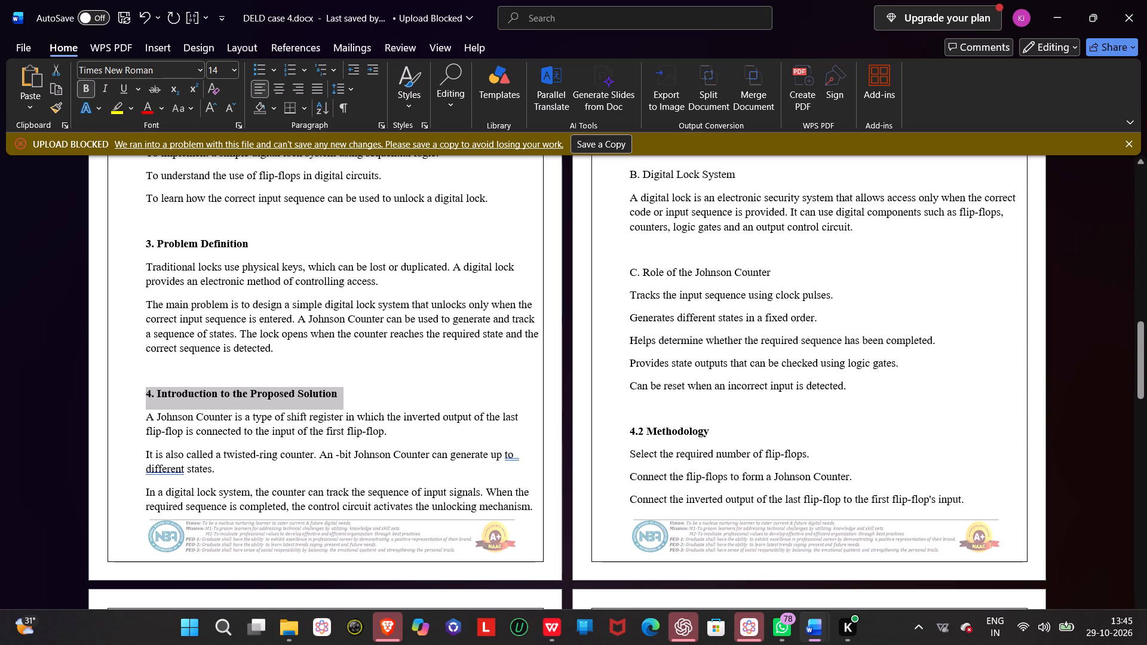
{"action": "left_click", "coordinate": [357, 386]}
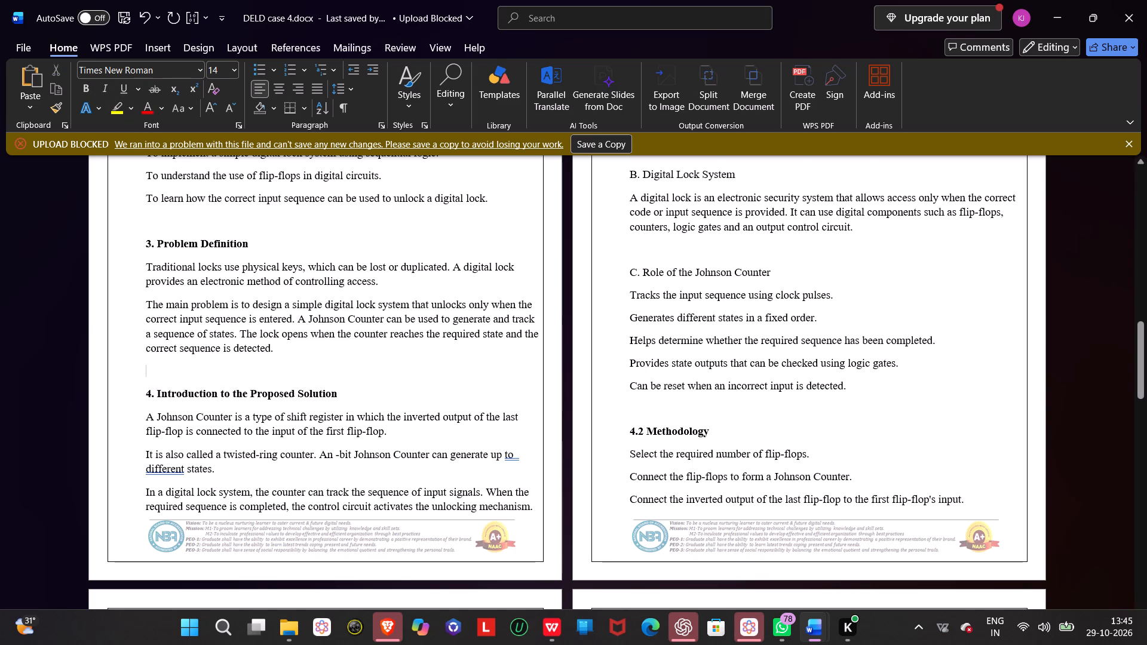
Add a bold subheading "4.1 Theory" on its own line directly below the section 4 heading.
{"action": "key", "text": "Return"}
{"action": "key", "text": "ctrl+z"}
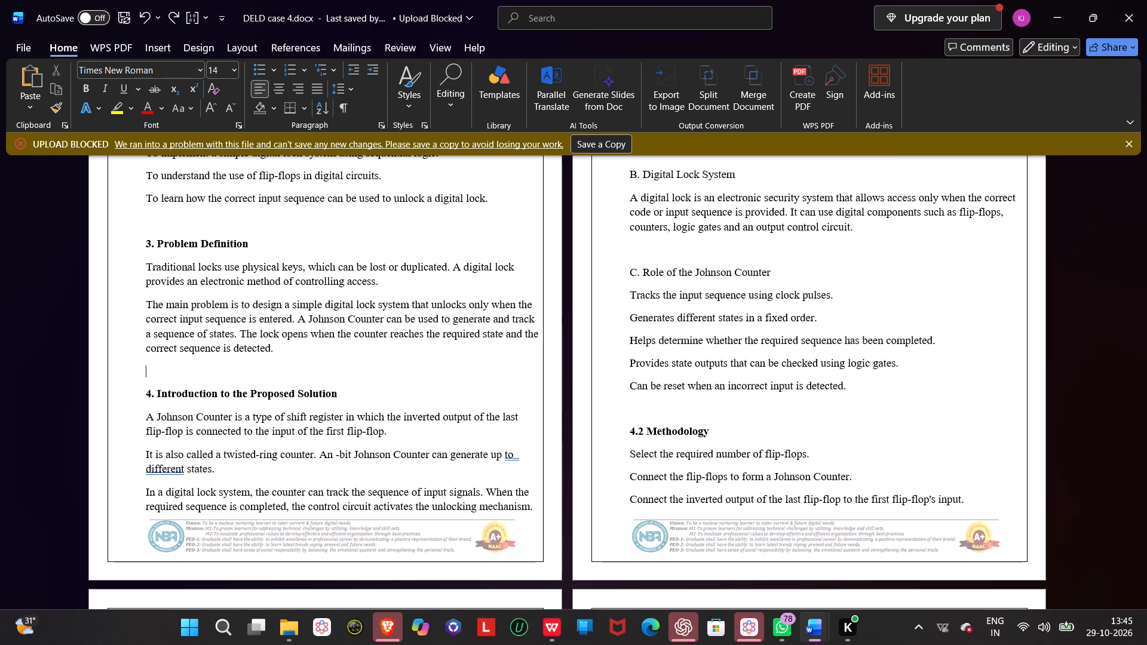
{"action": "left_click", "coordinate": [354, 396]}
{"action": "key", "text": "Return"}
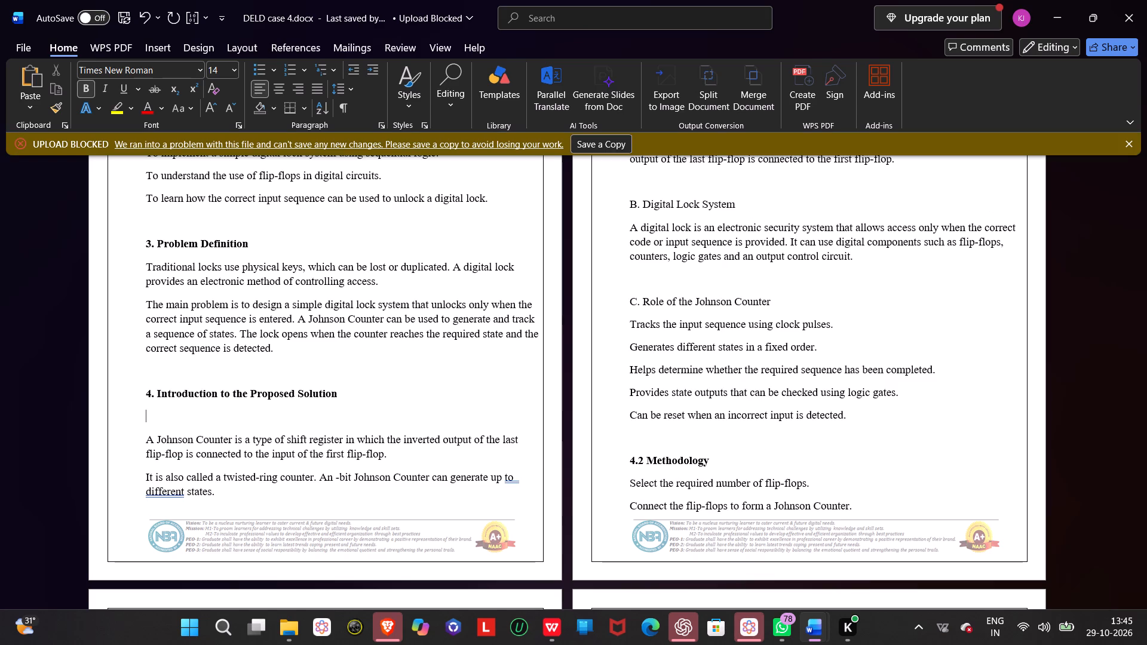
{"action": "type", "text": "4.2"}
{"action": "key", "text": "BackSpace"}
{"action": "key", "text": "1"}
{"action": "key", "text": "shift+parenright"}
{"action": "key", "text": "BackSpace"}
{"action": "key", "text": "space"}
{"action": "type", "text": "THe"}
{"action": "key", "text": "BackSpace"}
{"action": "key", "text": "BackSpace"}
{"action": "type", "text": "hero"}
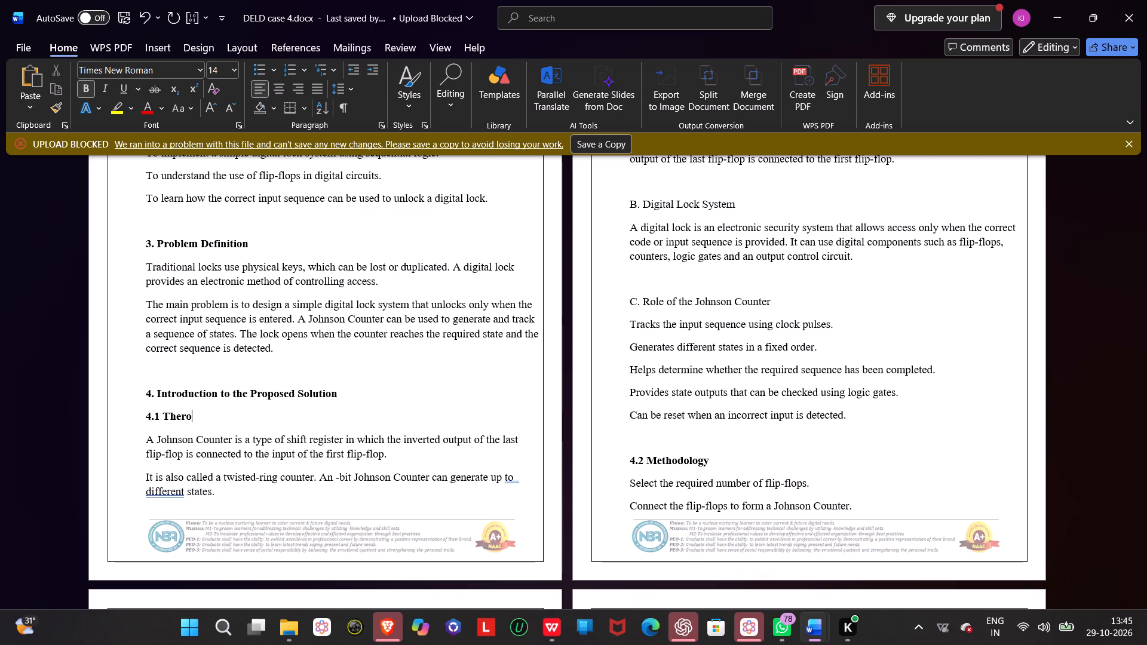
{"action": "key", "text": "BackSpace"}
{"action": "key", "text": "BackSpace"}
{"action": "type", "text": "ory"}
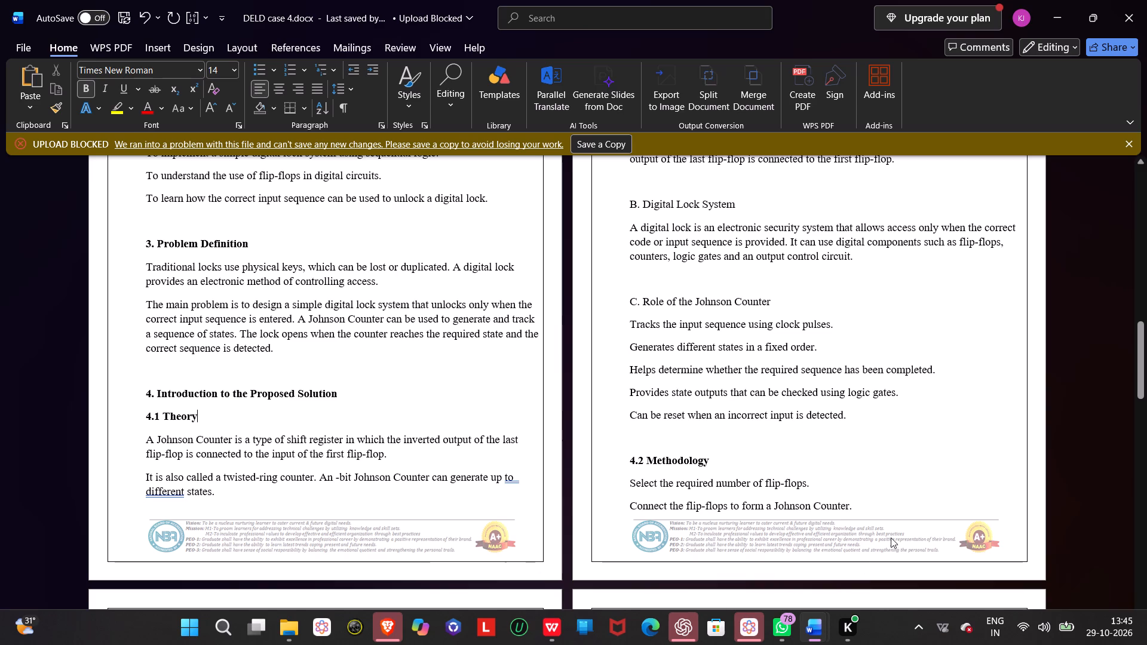
Clear the unfinished page range for Introduction to Proposed Solution in the table of contents.
{"action": "scroll", "coordinate": [773, 500], "scroll_direction": "up", "scroll_amount": 6}
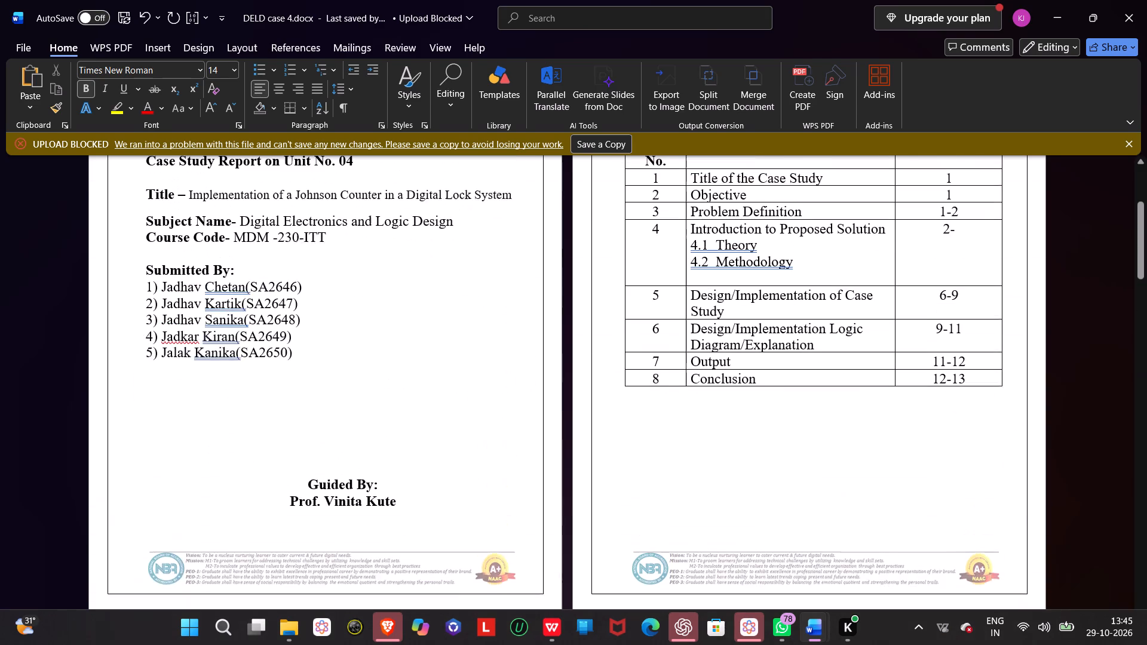
{"action": "left_click", "coordinate": [966, 250]}
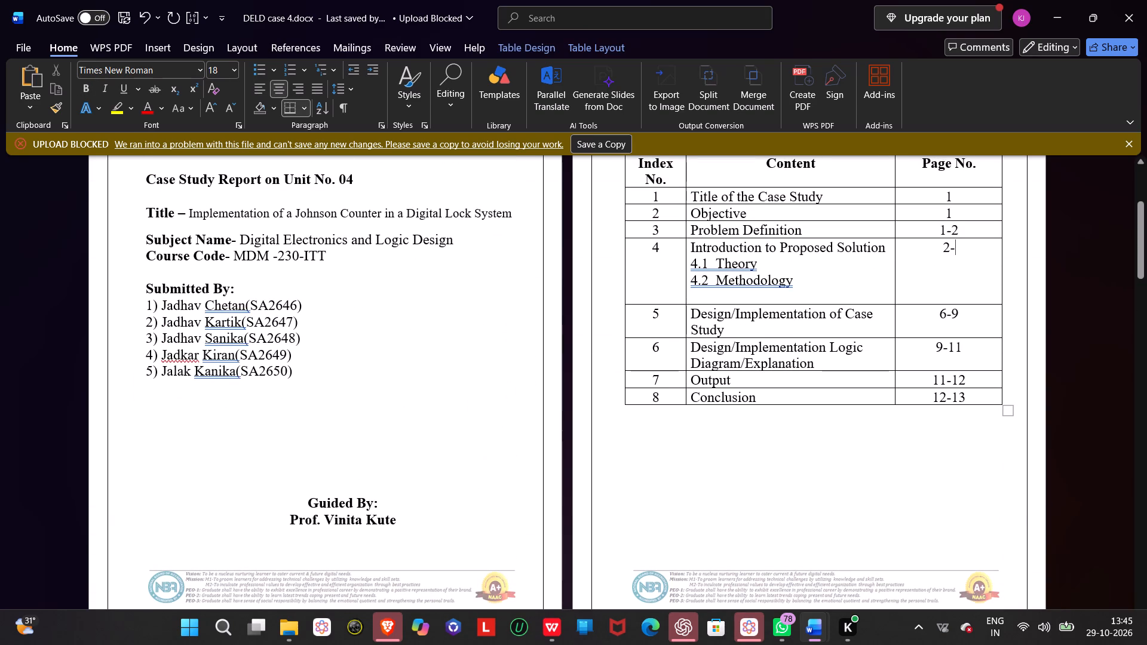
{"action": "key", "text": "BackSpace"}
{"action": "key", "text": "BackSpace"}
Set the Problem Definition page number in the table of contents to 1.
{"action": "key", "text": "Up"}
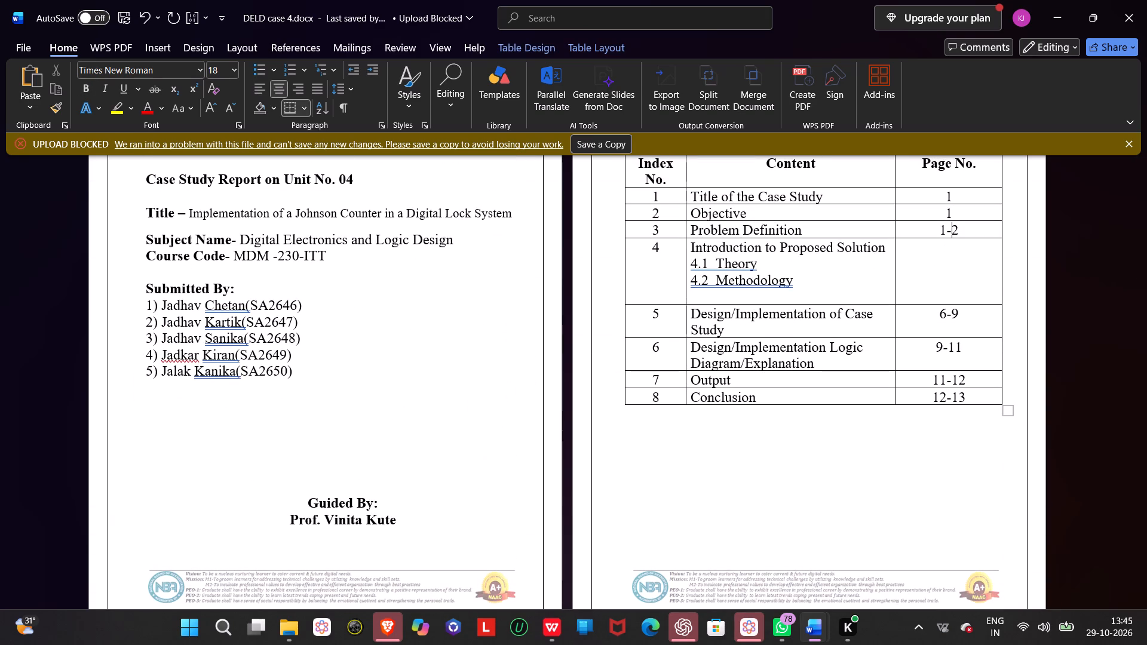
{"action": "key", "text": "Right"}
{"action": "key", "text": "BackSpace"}
{"action": "key", "text": "BackSpace"}
Check where section 4 ends and set the Introduction to Proposed Solution page range in the table of contents to 1-3.
{"action": "key", "text": "Down"}
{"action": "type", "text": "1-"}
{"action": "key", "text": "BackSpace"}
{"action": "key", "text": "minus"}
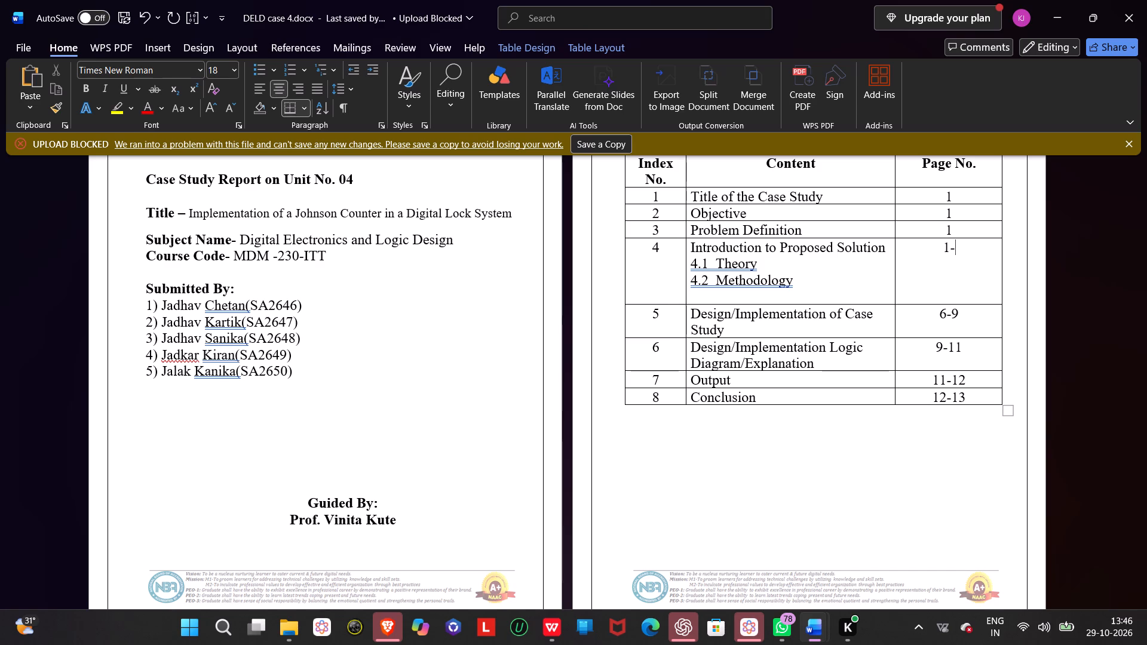
{"action": "scroll", "coordinate": [966, 250], "scroll_direction": "down", "scroll_amount": 3}
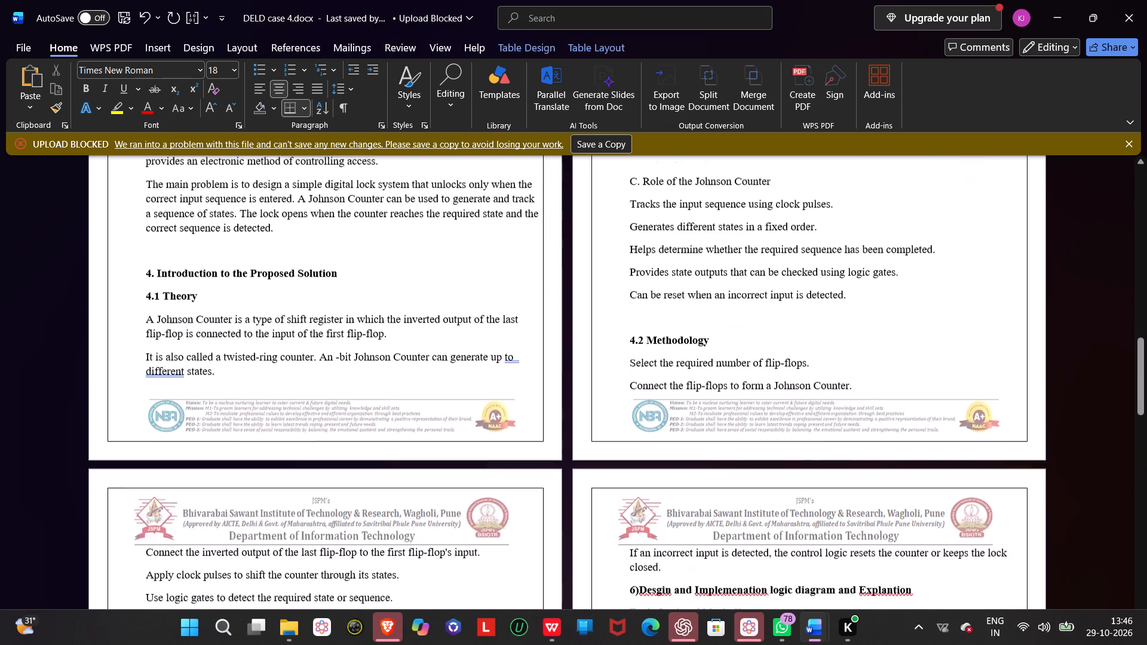
{"action": "scroll", "coordinate": [966, 250], "scroll_direction": "down", "scroll_amount": 1}
{"action": "scroll", "coordinate": [966, 250], "scroll_direction": "up", "scroll_amount": 5}
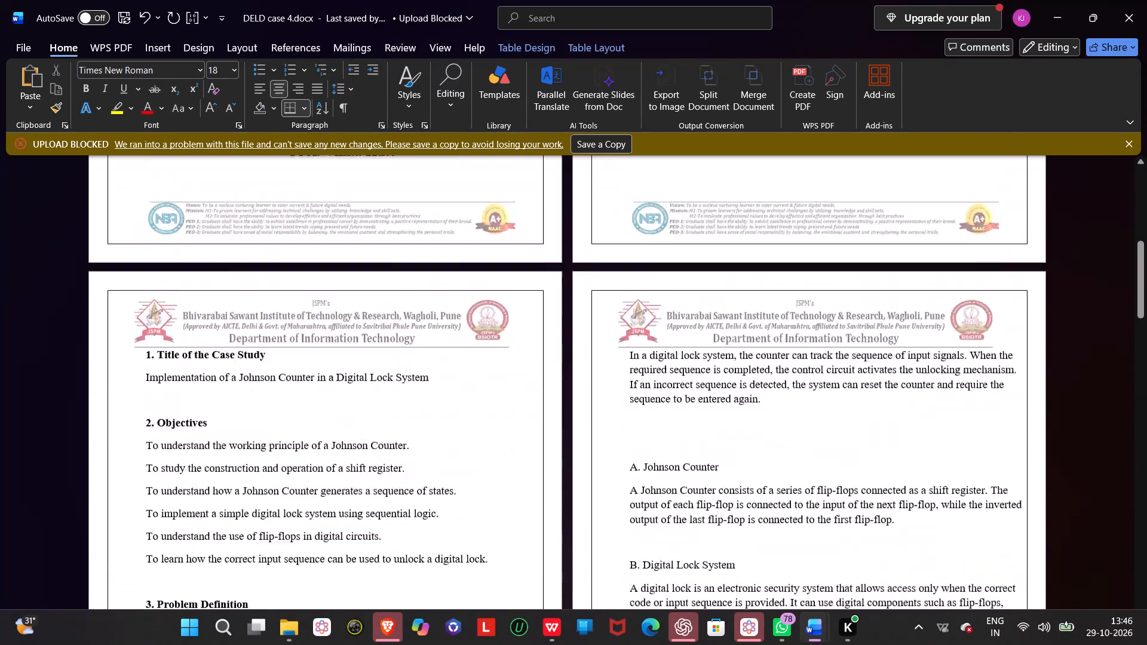
{"action": "scroll", "coordinate": [966, 250], "scroll_direction": "up", "scroll_amount": 2}
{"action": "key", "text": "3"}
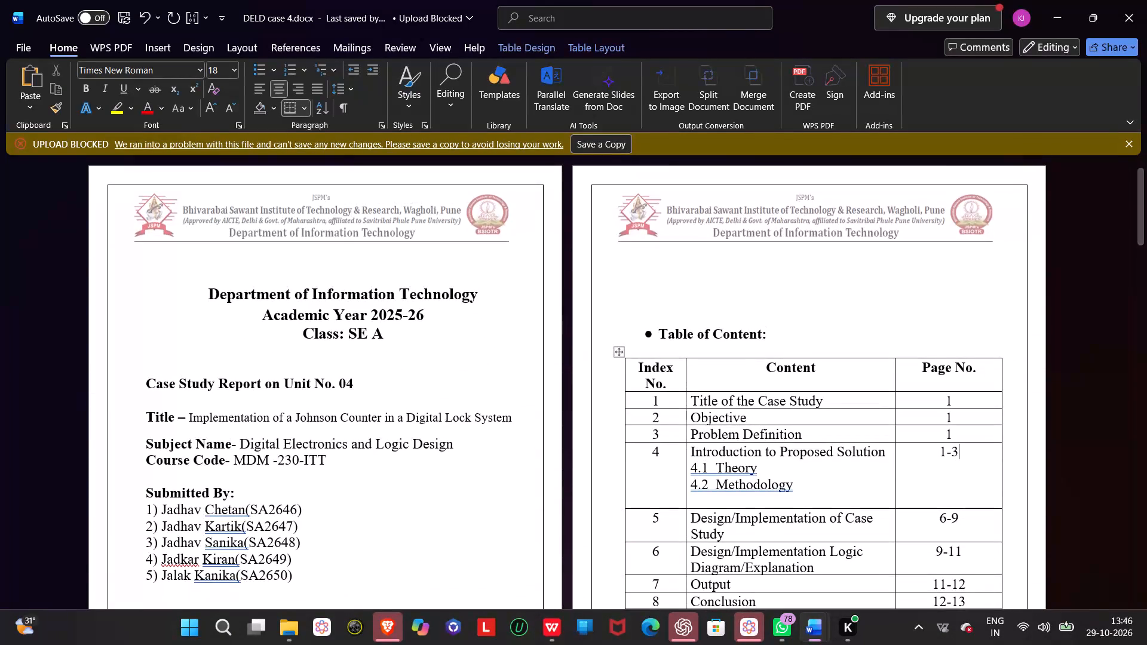
Check which pages section 5 spans and set the Design/Implementation of Case Study page range in the table of contents to 3-4.
{"action": "scroll", "coordinate": [966, 250], "scroll_direction": "down", "scroll_amount": 6}
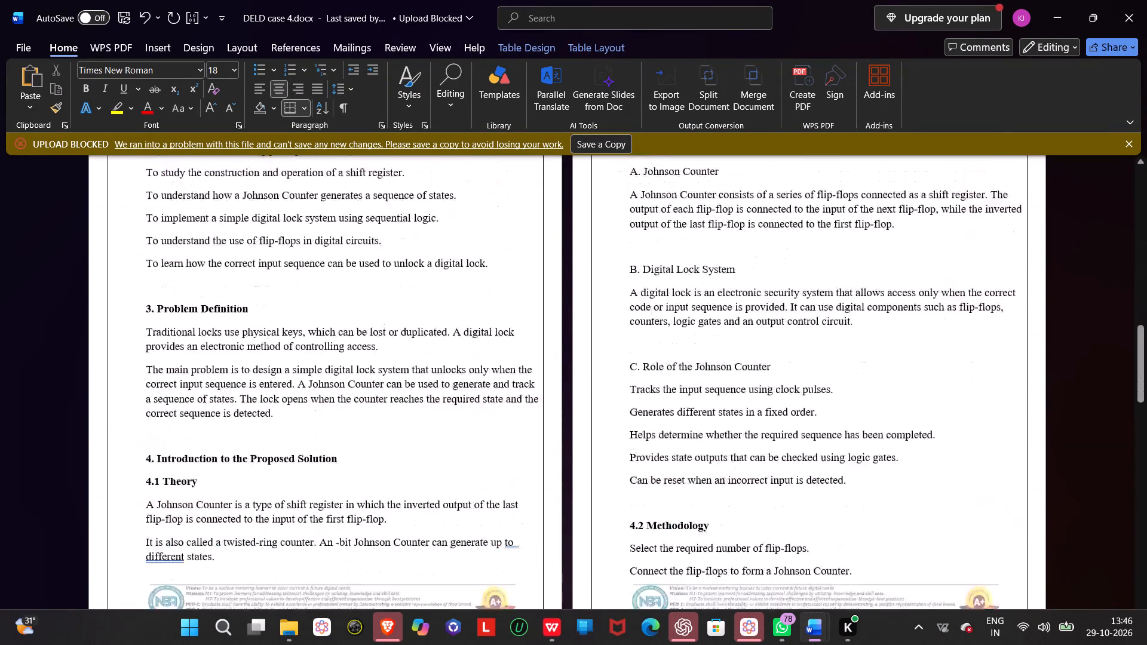
{"action": "scroll", "coordinate": [966, 250], "scroll_direction": "down", "scroll_amount": 4}
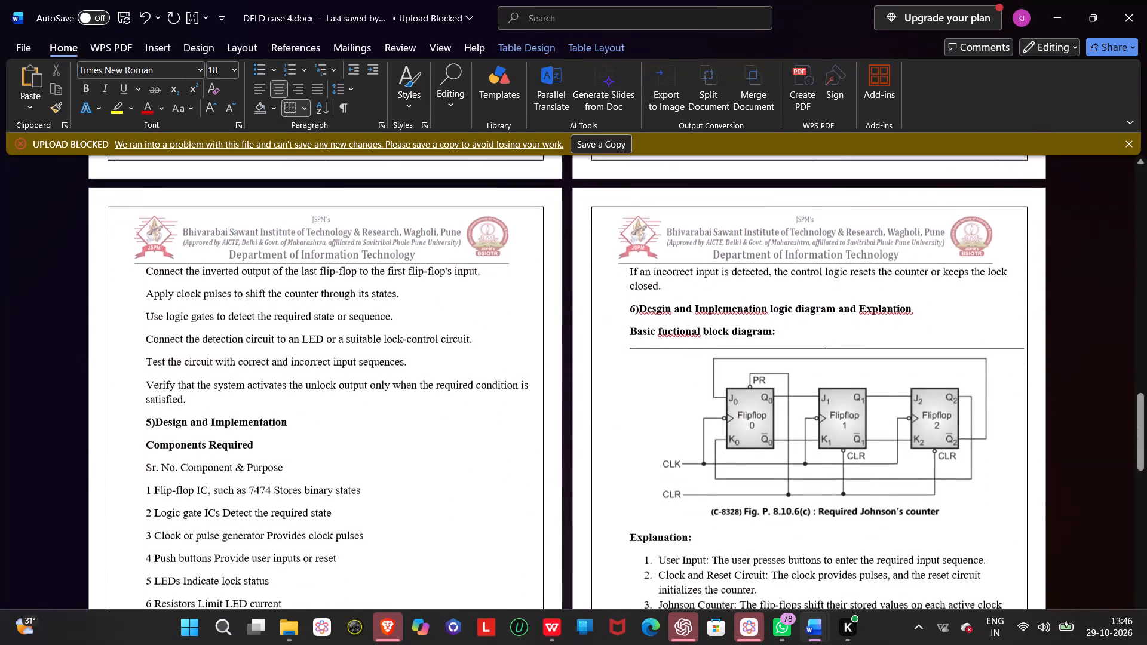
{"action": "scroll", "coordinate": [966, 250], "scroll_direction": "down", "scroll_amount": 1}
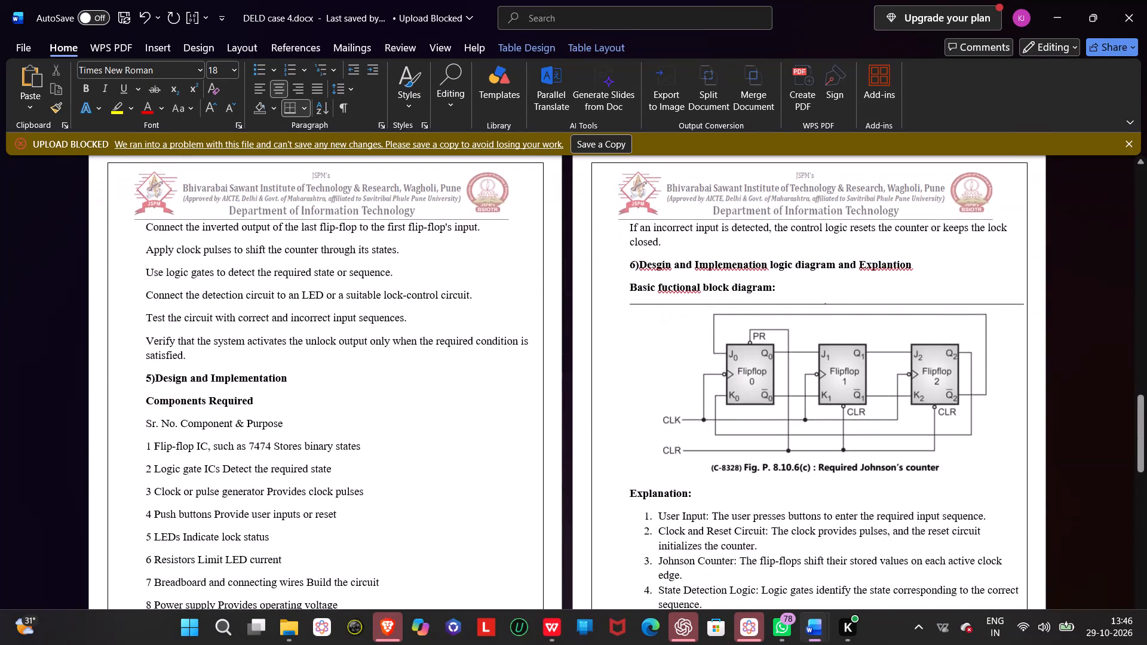
{"action": "scroll", "coordinate": [966, 250], "scroll_direction": "up", "scroll_amount": 5}
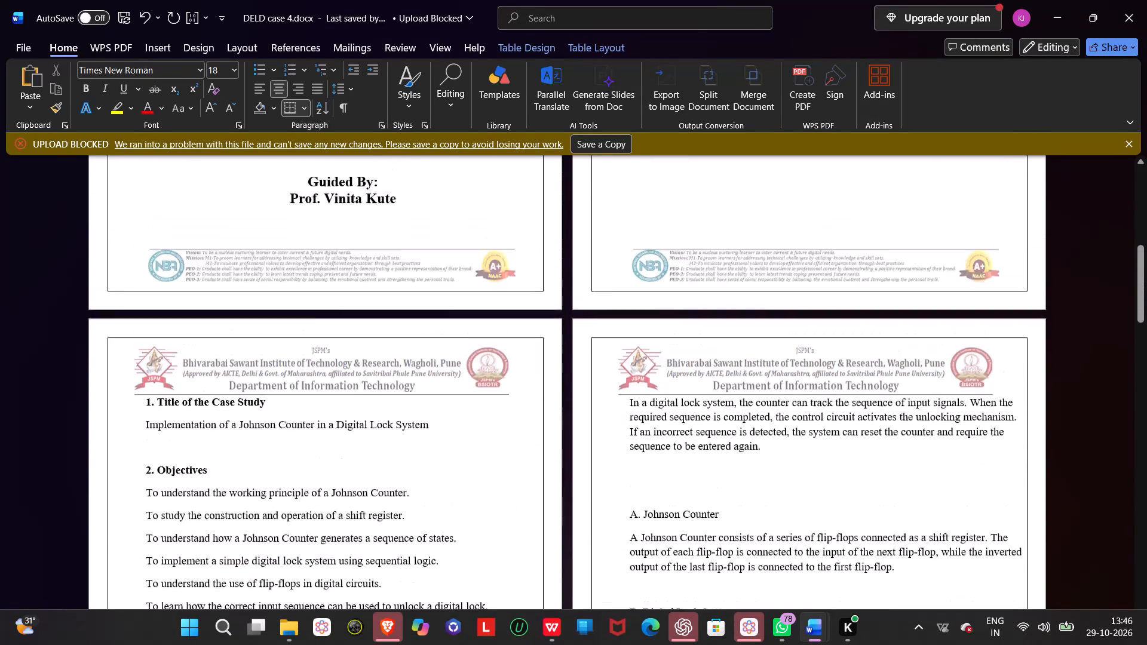
{"action": "scroll", "coordinate": [966, 250], "scroll_direction": "up", "scroll_amount": 2}
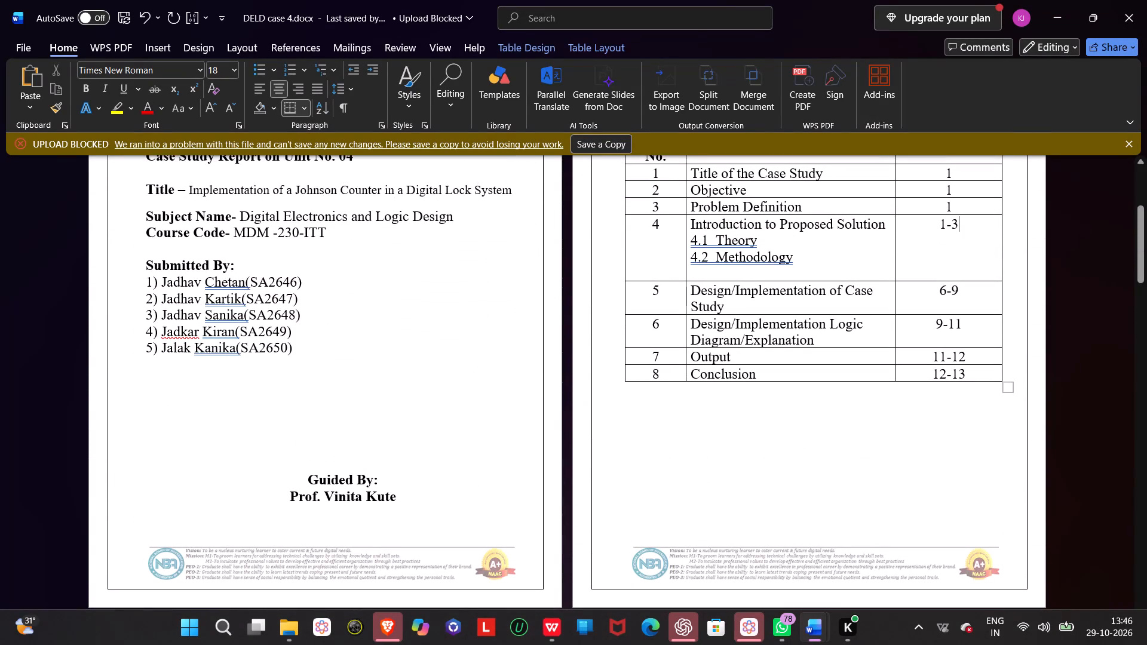
{"action": "left_click", "coordinate": [968, 300]}
{"action": "key", "text": "BackSpace"}
{"action": "key", "text": "BackSpace"}
{"action": "key", "text": "BackSpace"}
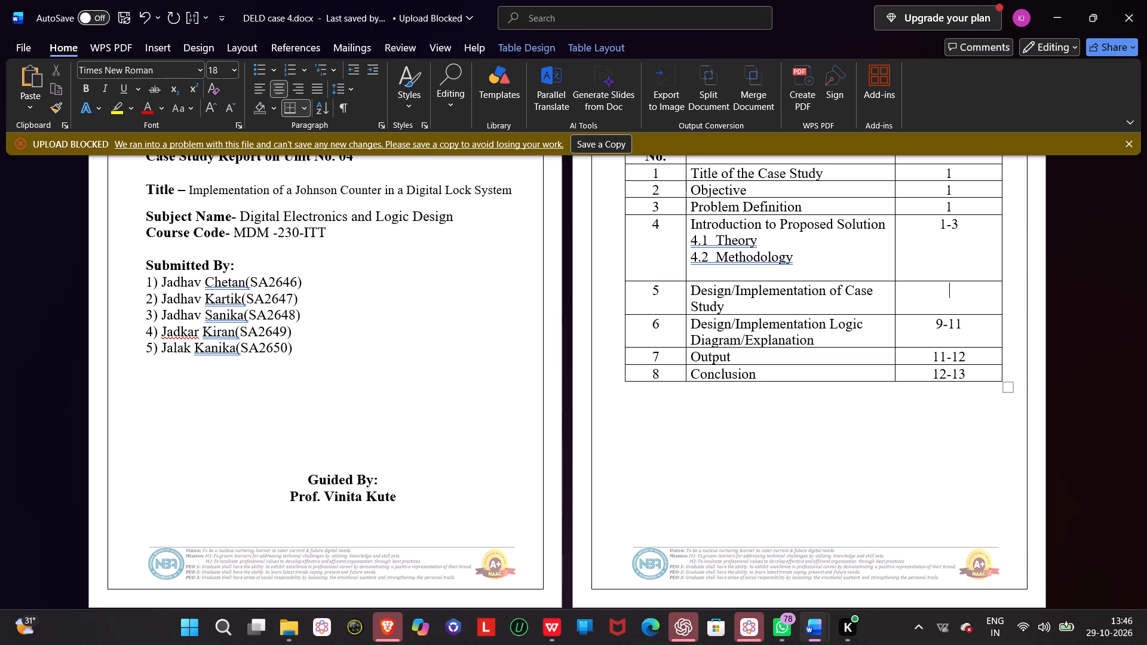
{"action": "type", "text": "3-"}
{"action": "scroll", "coordinate": [968, 300], "scroll_direction": "down", "scroll_amount": 6}
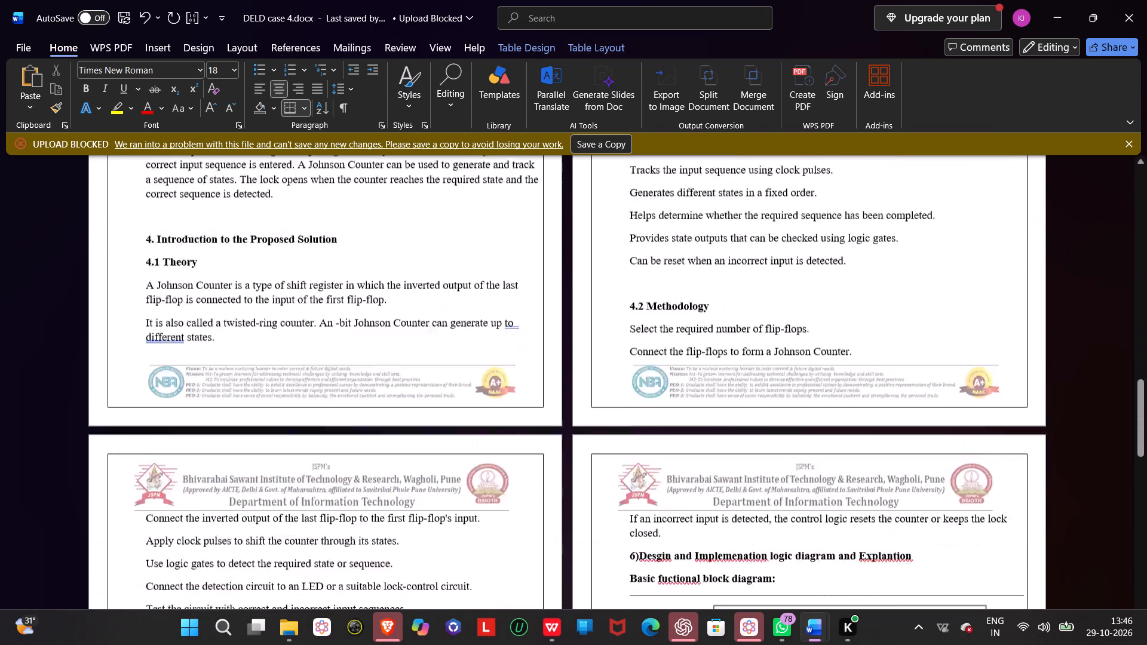
{"action": "scroll", "coordinate": [968, 300], "scroll_direction": "down", "scroll_amount": 3}
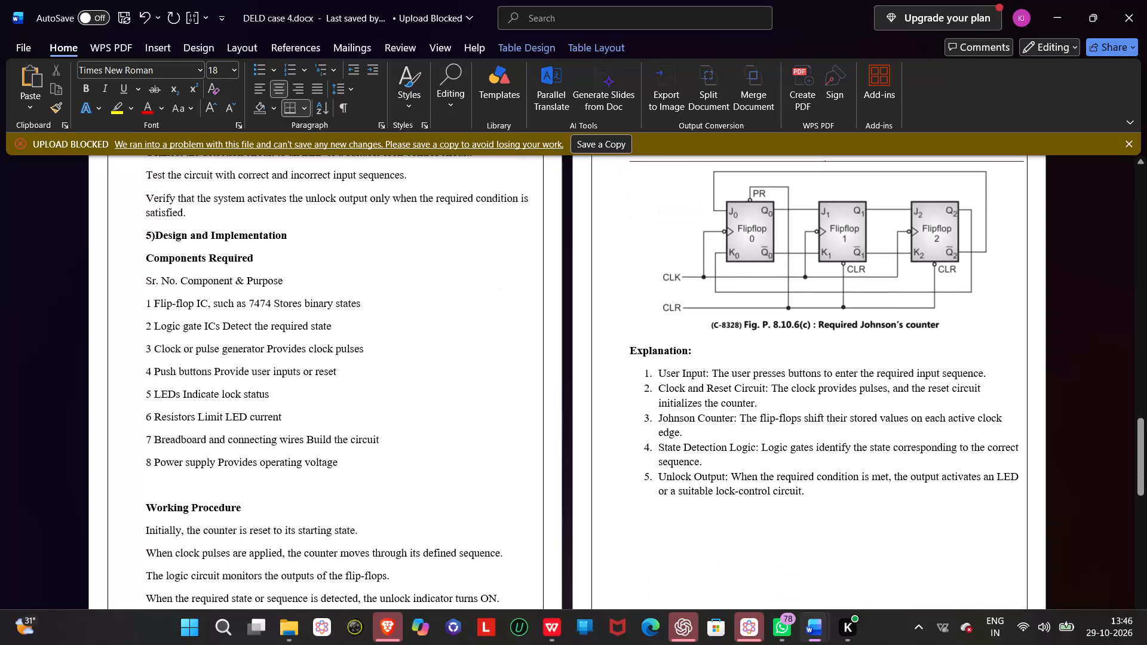
{"action": "scroll", "coordinate": [968, 300], "scroll_direction": "down", "scroll_amount": 1}
{"action": "scroll", "coordinate": [968, 300], "scroll_direction": "up", "scroll_amount": 1}
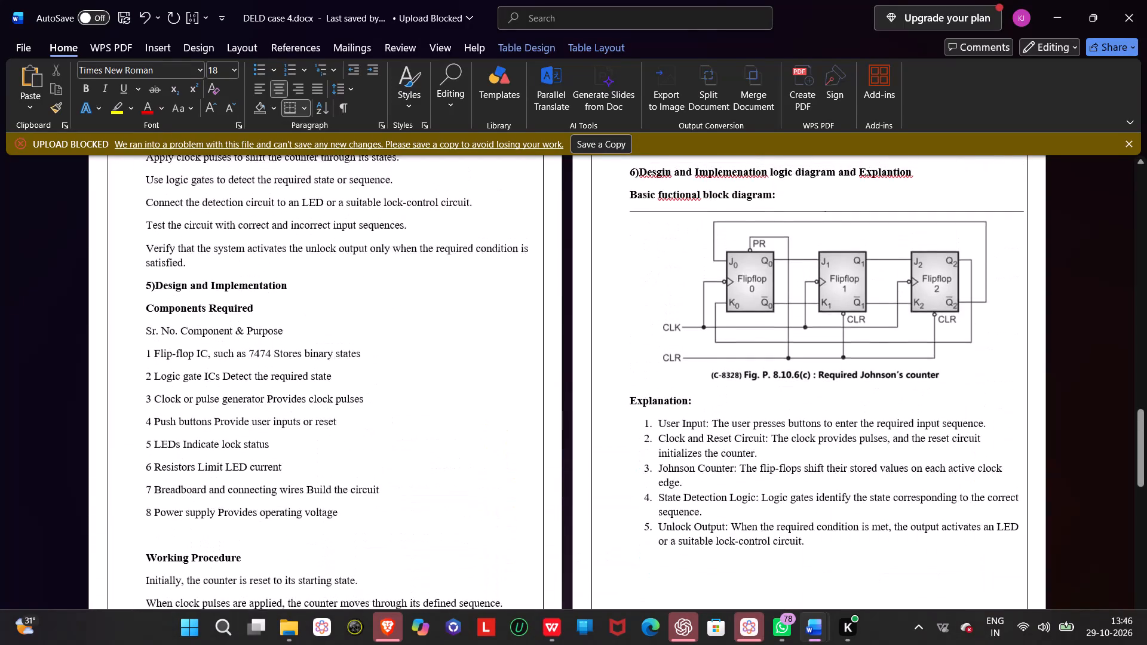
{"action": "scroll", "coordinate": [968, 300], "scroll_direction": "up", "scroll_amount": 5}
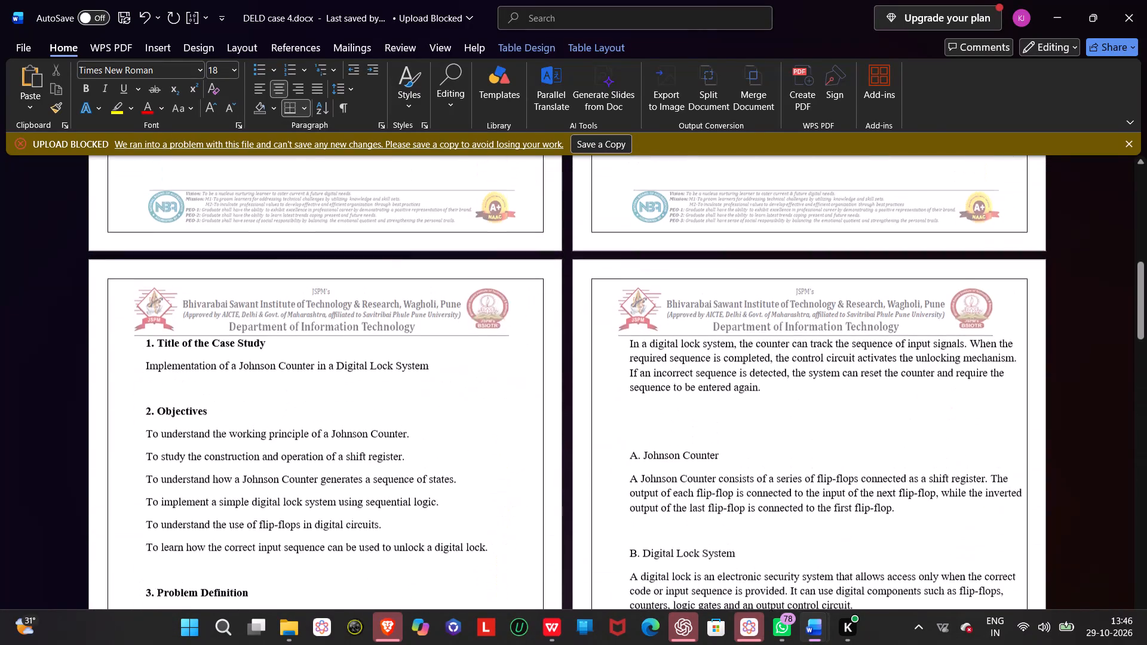
{"action": "scroll", "coordinate": [968, 300], "scroll_direction": "up", "scroll_amount": 3}
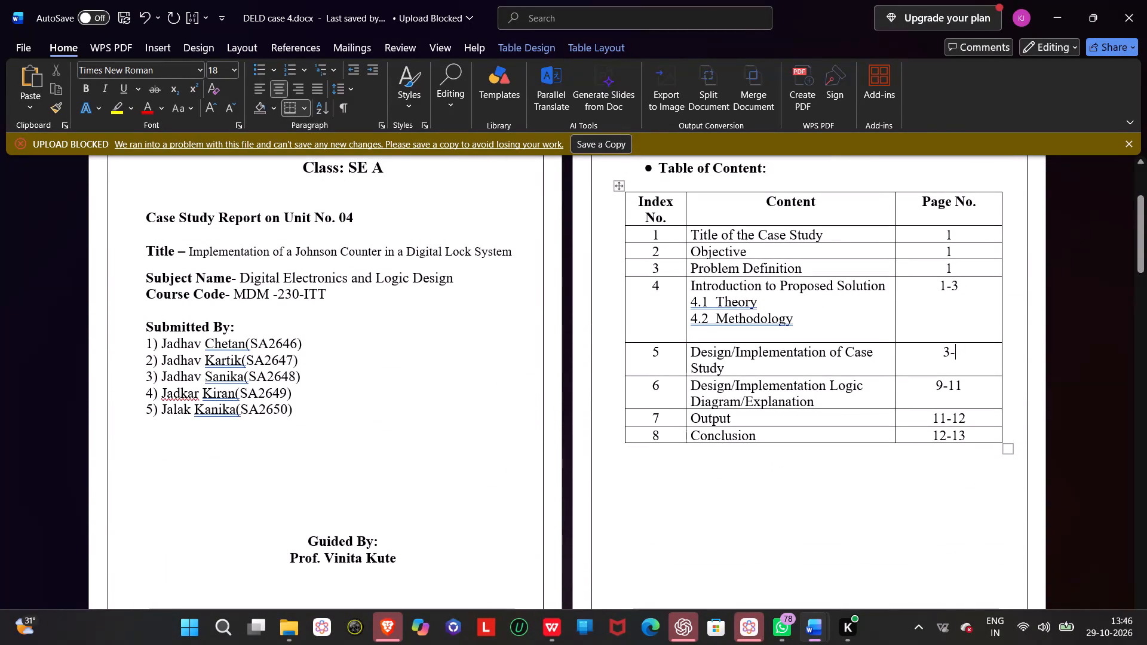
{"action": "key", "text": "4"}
Check the extent of section 6 and set the Design/Implementation Logic Diagram/Explanation page number in the table of contents to 4.
{"action": "key", "text": "Down"}
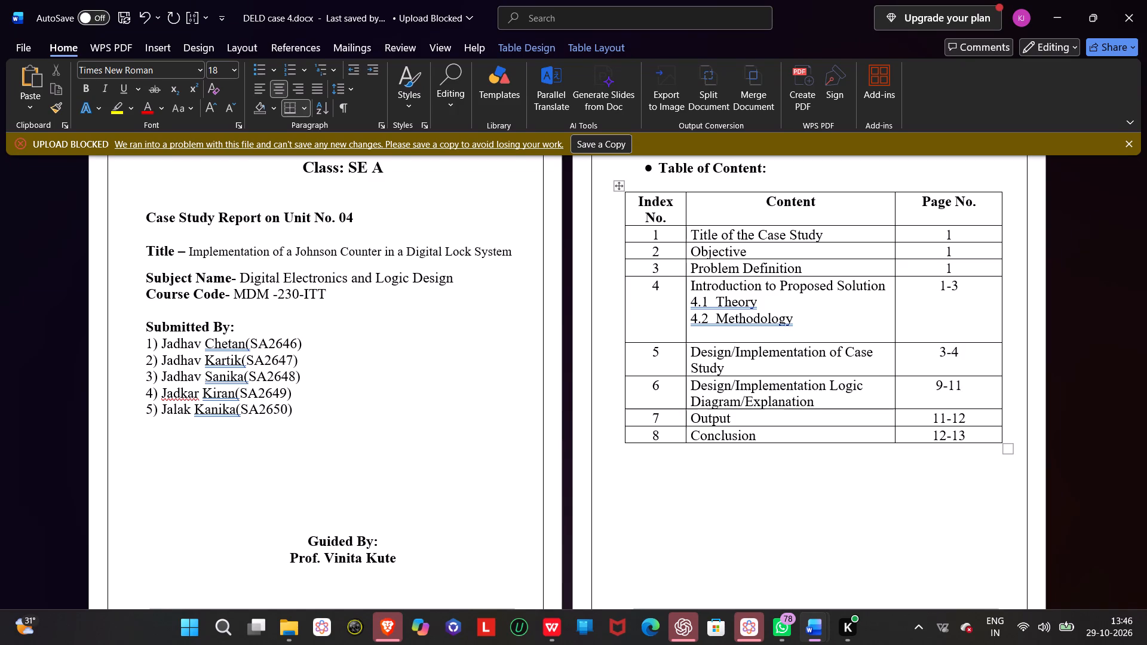
{"action": "key", "text": "BackSpace"}
{"action": "key", "text": "BackSpace"}
{"action": "key", "text": "BackSpace"}
{"action": "key", "text": "BackSpace"}
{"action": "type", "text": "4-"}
{"action": "scroll", "coordinate": [1021, 322], "scroll_direction": "down", "scroll_amount": 4}
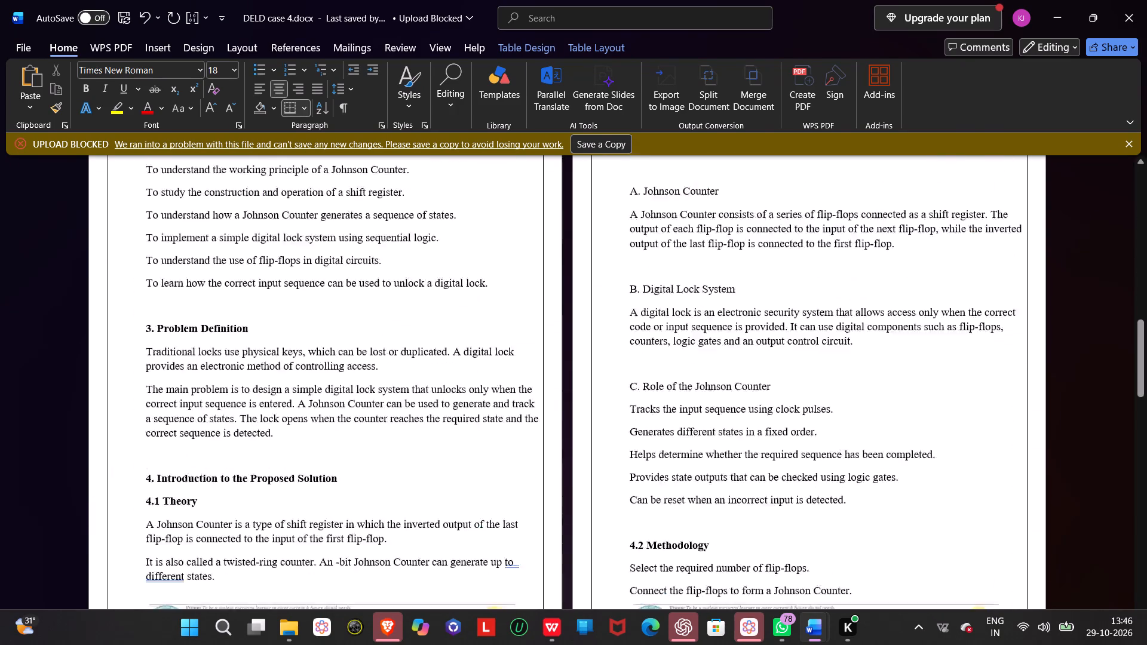
{"action": "scroll", "coordinate": [1021, 322], "scroll_direction": "down", "scroll_amount": 5}
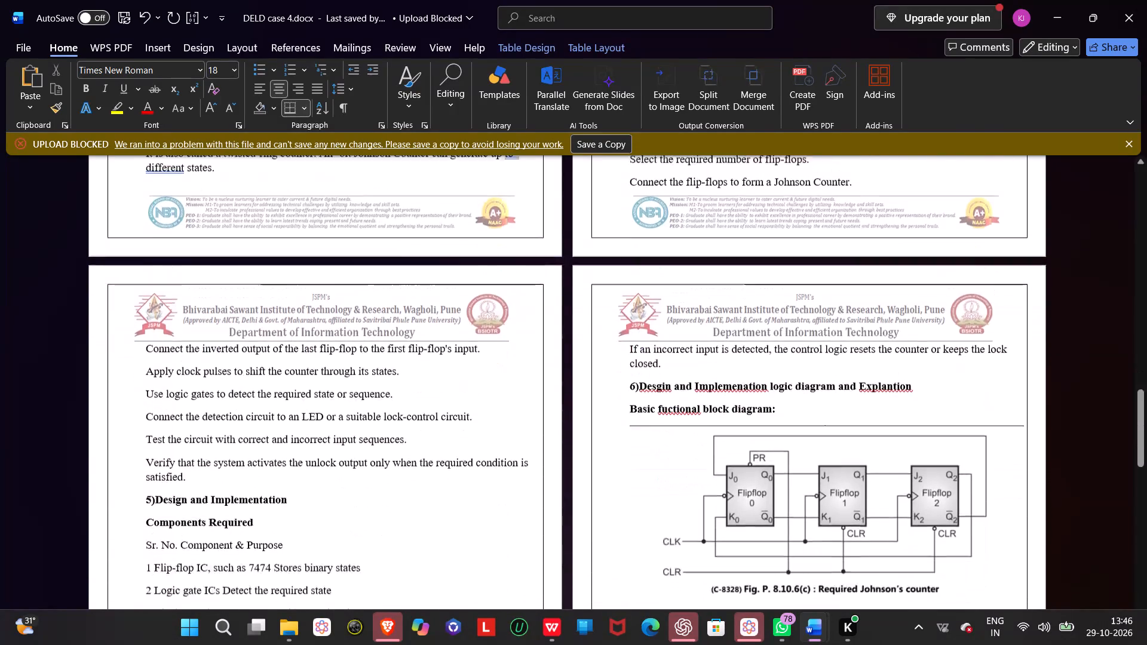
{"action": "scroll", "coordinate": [1021, 322], "scroll_direction": "down", "scroll_amount": 1}
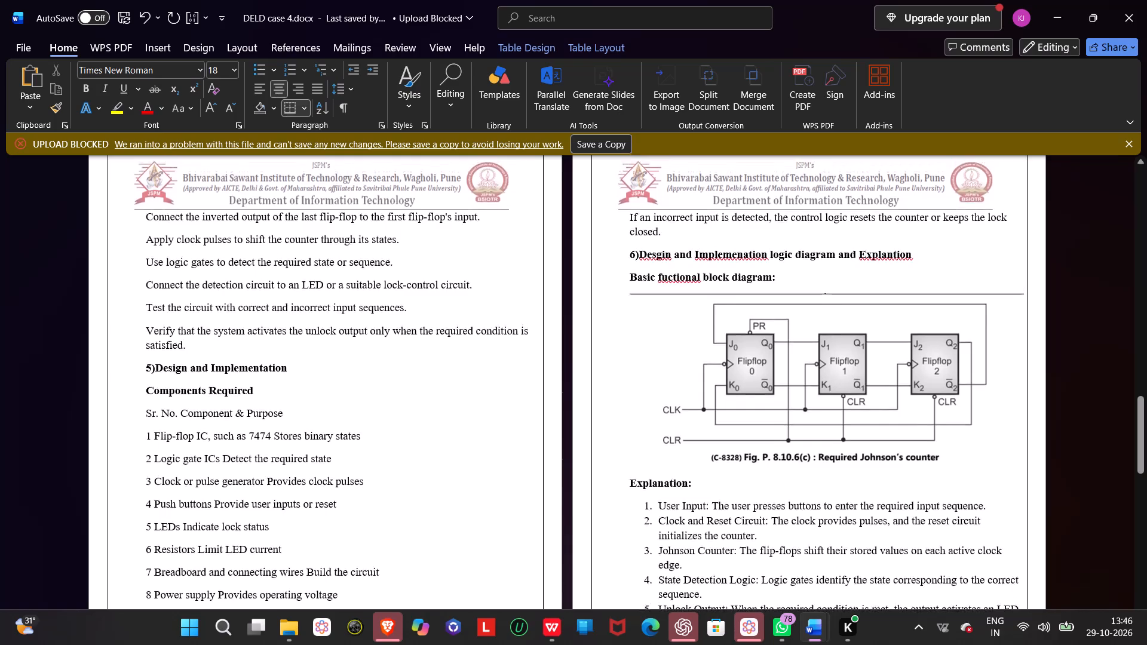
{"action": "scroll", "coordinate": [1021, 322], "scroll_direction": "up", "scroll_amount": 7}
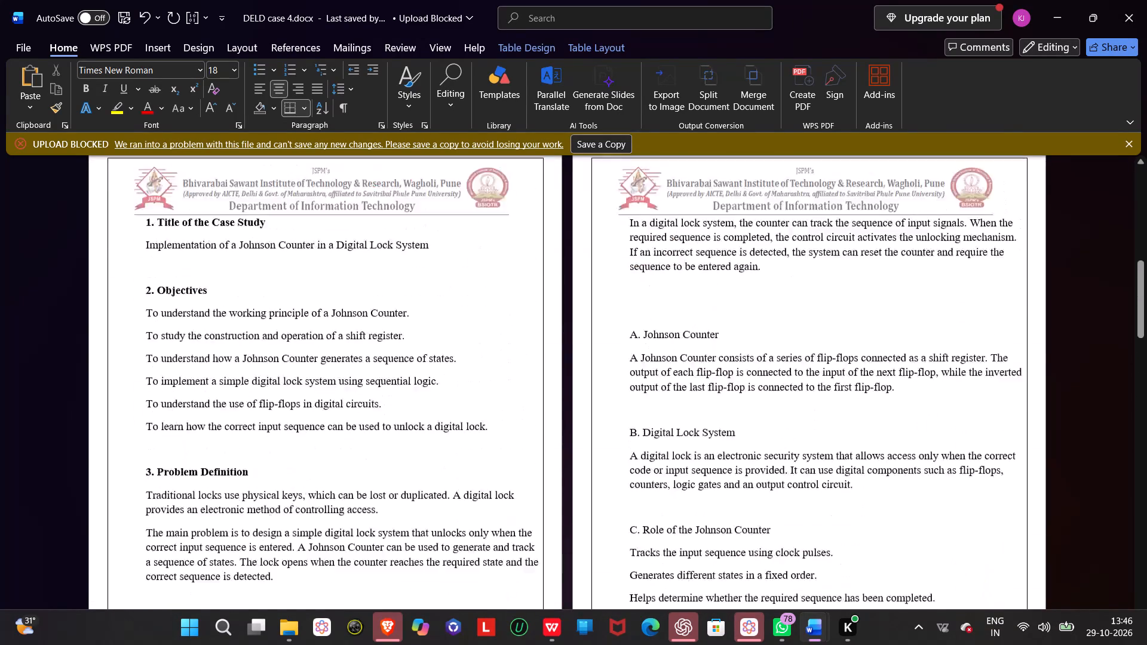
{"action": "scroll", "coordinate": [1021, 322], "scroll_direction": "up", "scroll_amount": 2}
{"action": "scroll", "coordinate": [1021, 322], "scroll_direction": "down", "scroll_amount": 1}
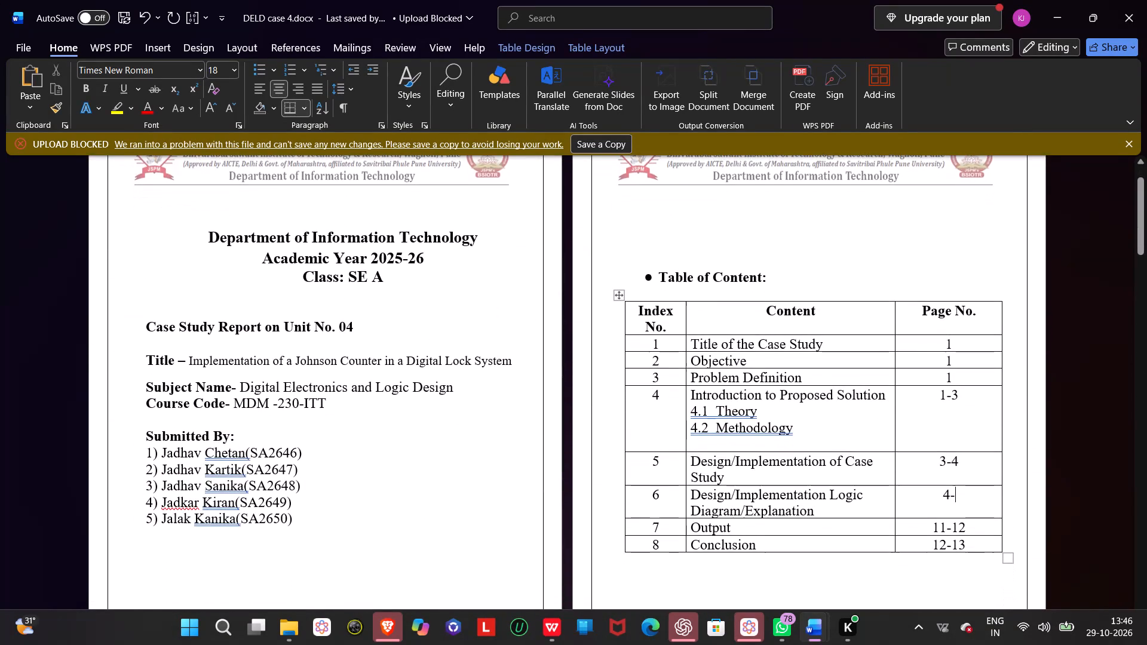
{"action": "scroll", "coordinate": [1021, 322], "scroll_direction": "down", "scroll_amount": 4}
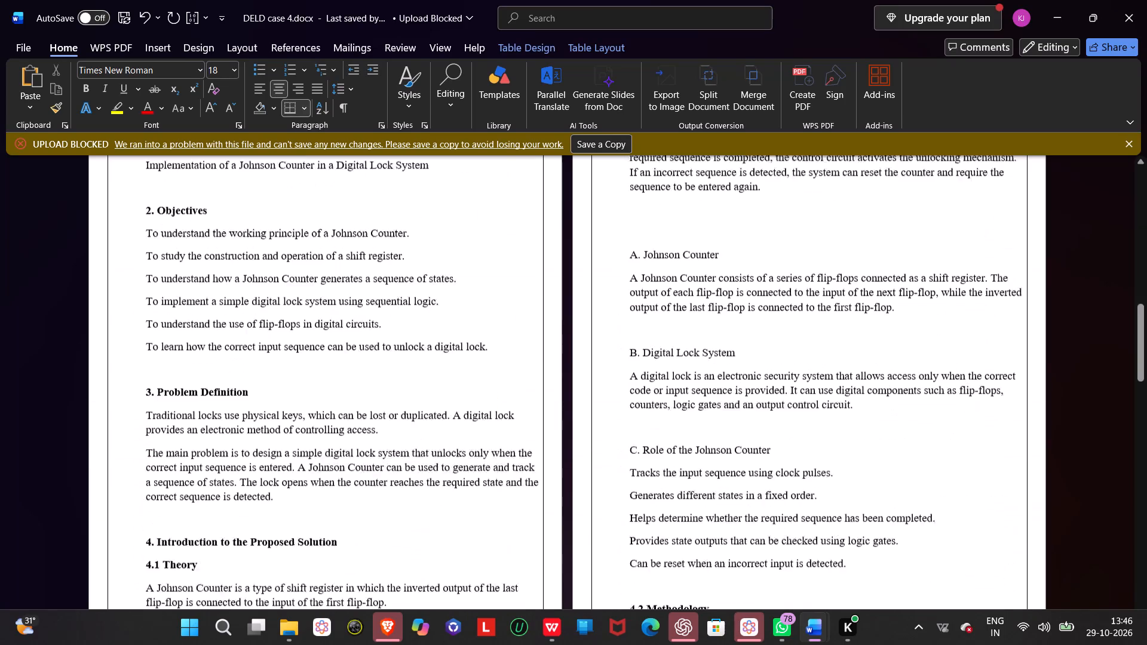
{"action": "scroll", "coordinate": [1021, 322], "scroll_direction": "down", "scroll_amount": 2}
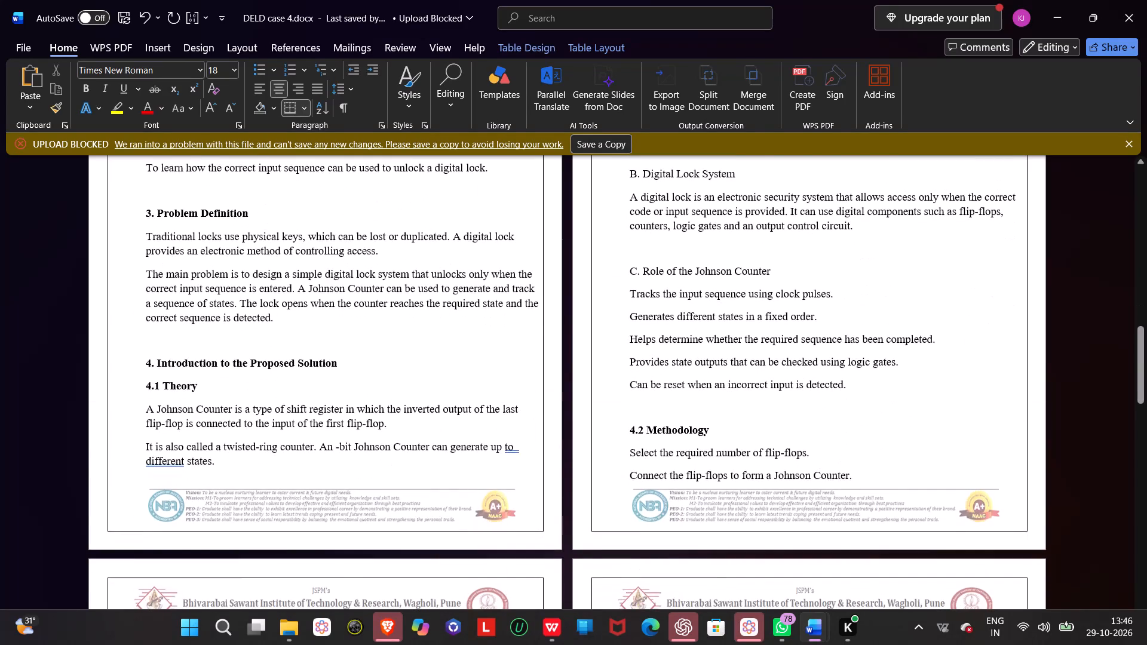
{"action": "scroll", "coordinate": [1021, 322], "scroll_direction": "down", "scroll_amount": 2}
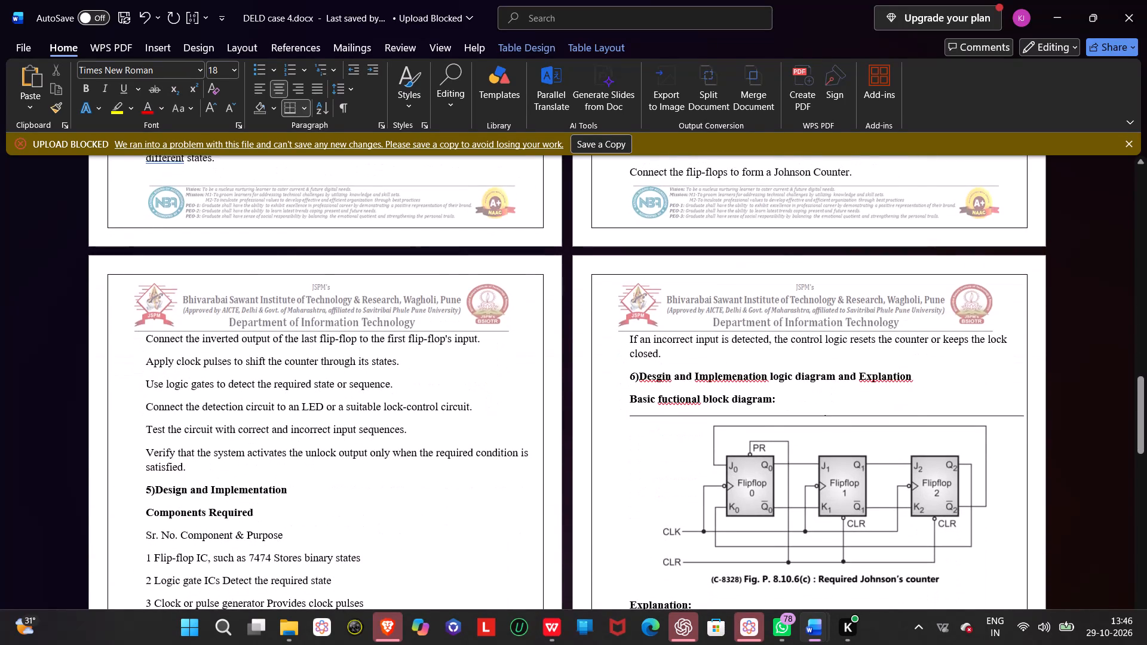
{"action": "scroll", "coordinate": [1021, 322], "scroll_direction": "down", "scroll_amount": 5}
{"action": "scroll", "coordinate": [1021, 322], "scroll_direction": "up", "scroll_amount": 7}
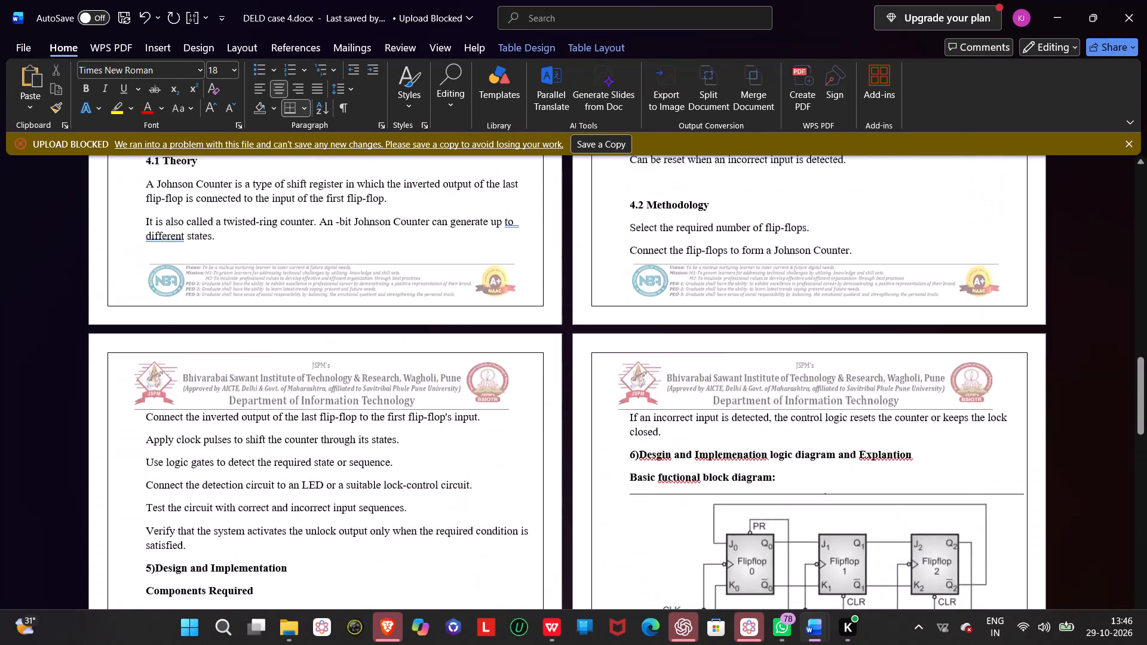
{"action": "scroll", "coordinate": [1021, 322], "scroll_direction": "up", "scroll_amount": 7}
{"action": "scroll", "coordinate": [1021, 322], "scroll_direction": "down", "scroll_amount": 1}
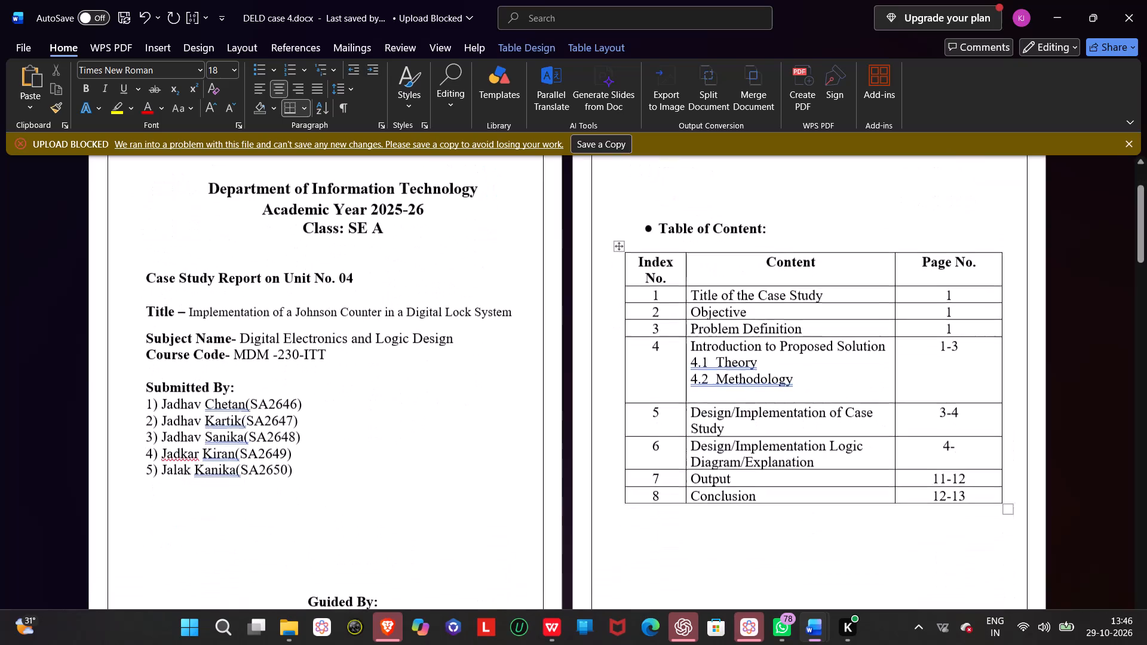
{"action": "key", "text": "BackSpace"}
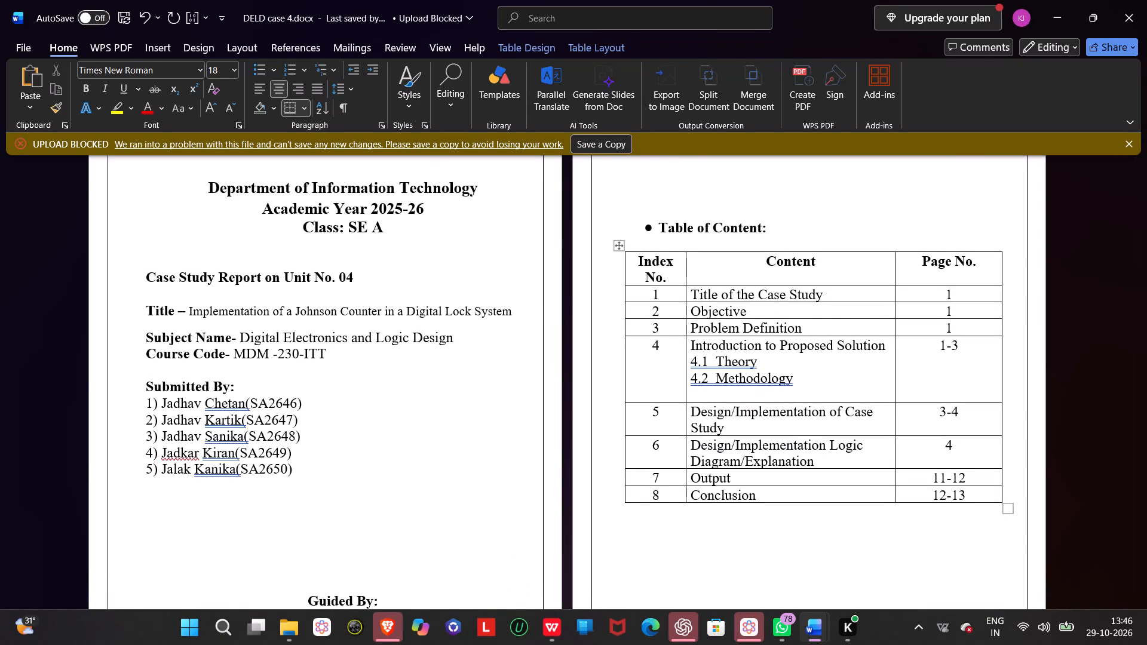
Check where section 7 falls and set the Output page number in the table of contents to 5.
{"action": "scroll", "coordinate": [1021, 322], "scroll_direction": "down", "scroll_amount": 15}
{"action": "scroll", "coordinate": [1021, 322], "scroll_direction": "up", "scroll_amount": 1}
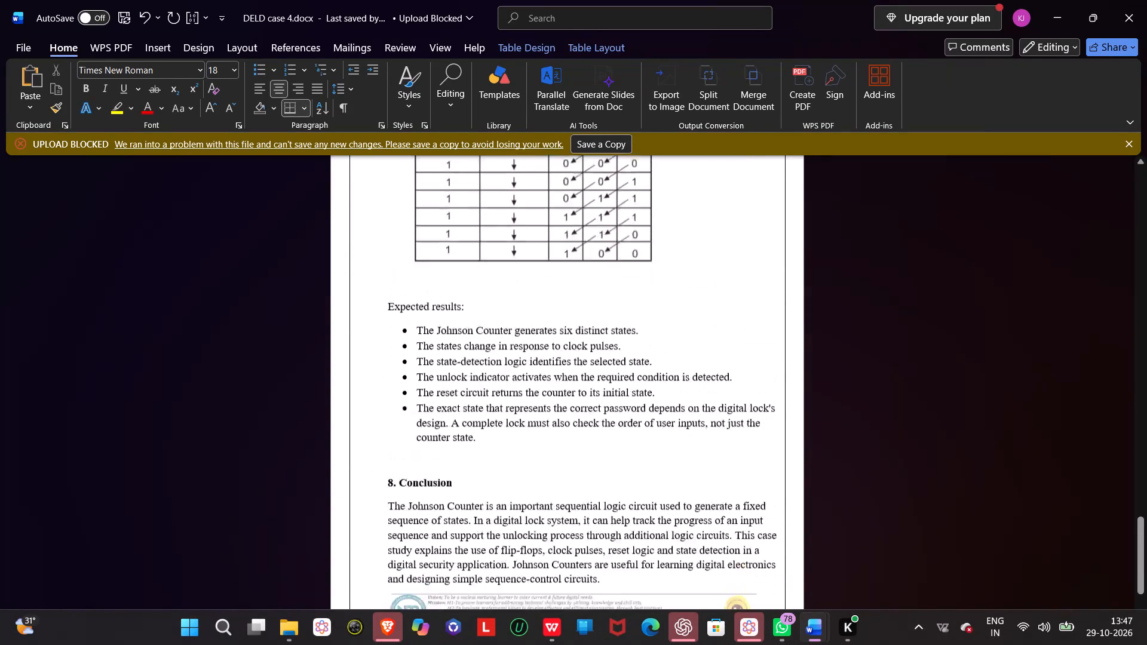
{"action": "scroll", "coordinate": [1021, 322], "scroll_direction": "up", "scroll_amount": 8}
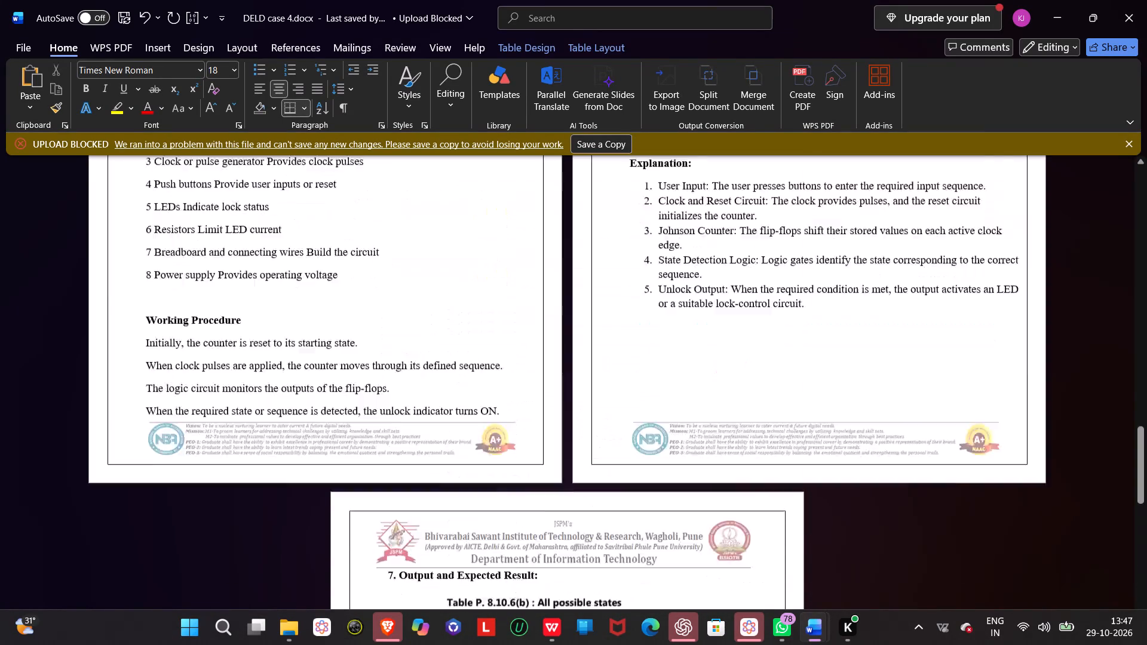
{"action": "scroll", "coordinate": [1021, 322], "scroll_direction": "up", "scroll_amount": 5}
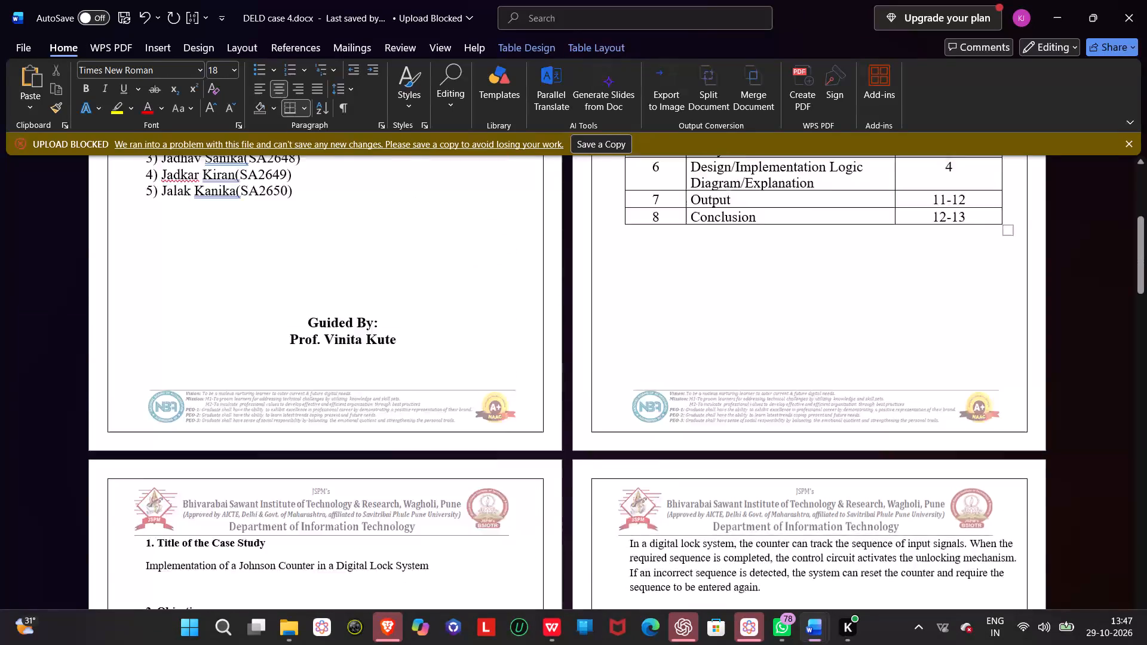
{"action": "scroll", "coordinate": [1021, 322], "scroll_direction": "up", "scroll_amount": 1}
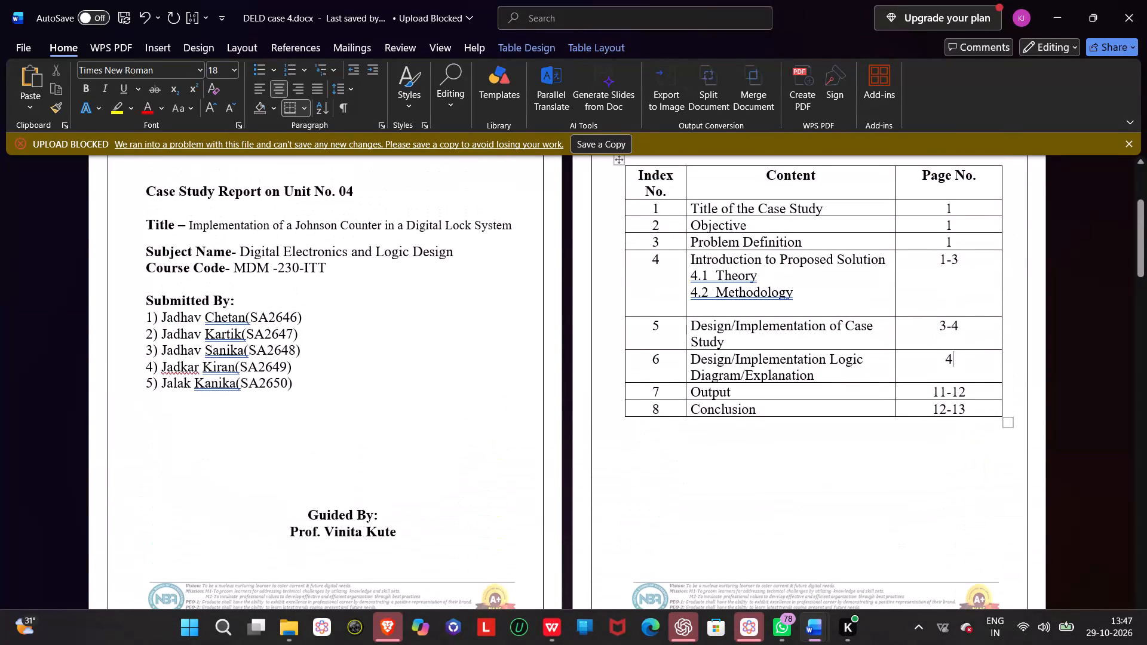
{"action": "key", "text": "Down"}
{"action": "key", "text": "Right"}
{"action": "key", "text": "Right"}
{"action": "key", "text": "BackSpace"}
{"action": "key", "text": "BackSpace"}
{"action": "key", "text": "BackSpace"}
{"action": "key", "text": "BackSpace"}
{"action": "key", "text": "BackSpace"}
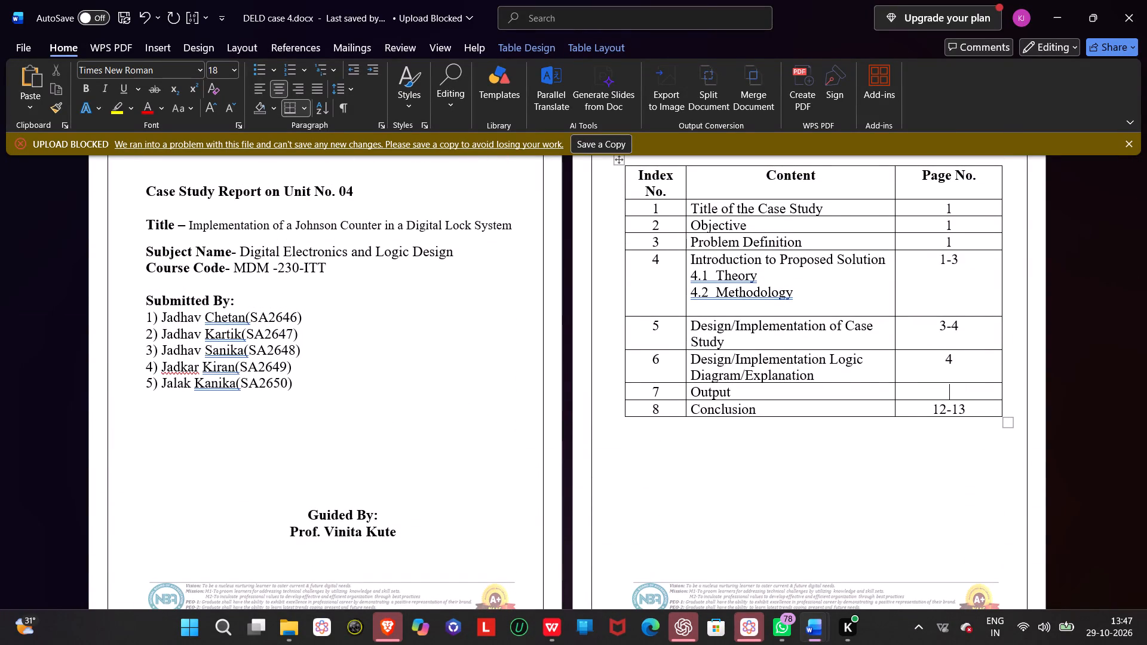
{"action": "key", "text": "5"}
Review the closing pages and set the Conclusion page number in the table of contents to 6.
{"action": "scroll", "coordinate": [1021, 322], "scroll_direction": "down", "scroll_amount": 13}
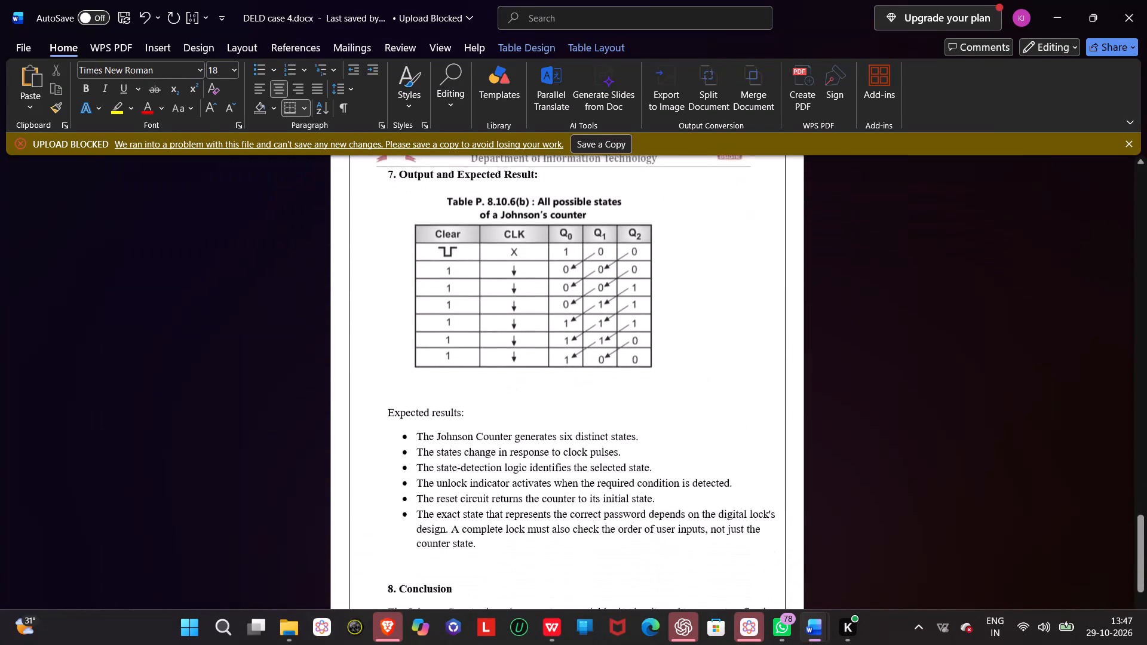
{"action": "scroll", "coordinate": [1021, 322], "scroll_direction": "down", "scroll_amount": 4}
{"action": "scroll", "coordinate": [1021, 322], "scroll_direction": "up", "scroll_amount": 6}
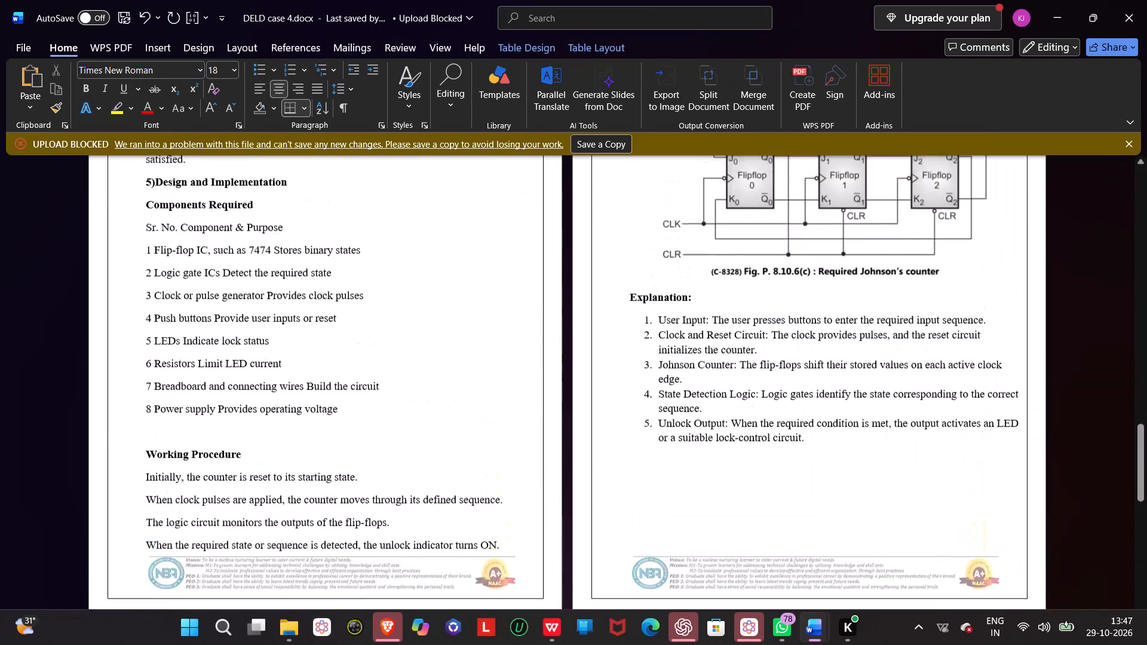
{"action": "scroll", "coordinate": [1021, 322], "scroll_direction": "up", "scroll_amount": 7}
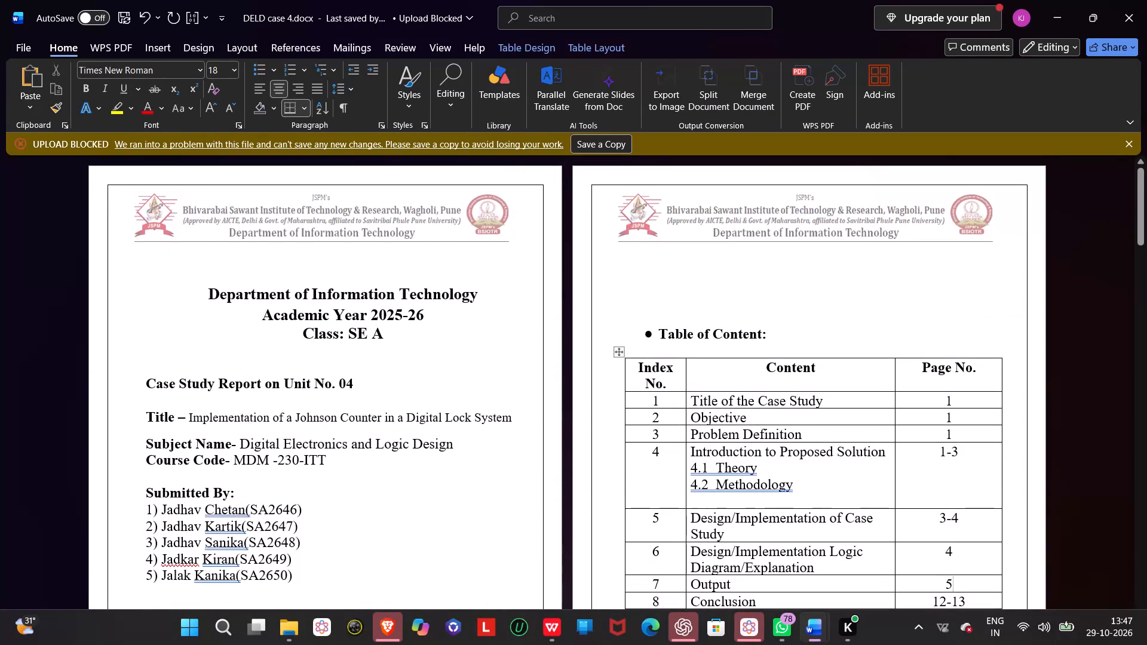
{"action": "scroll", "coordinate": [1001, 422], "scroll_direction": "down", "scroll_amount": 1}
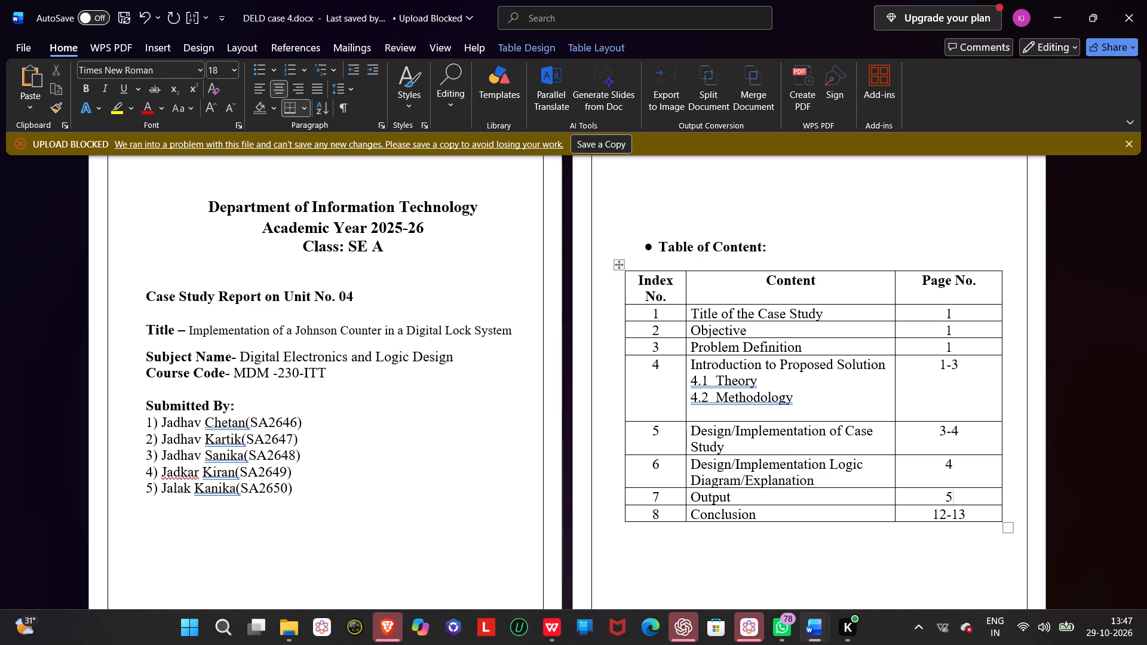
{"action": "left_click", "coordinate": [976, 518]}
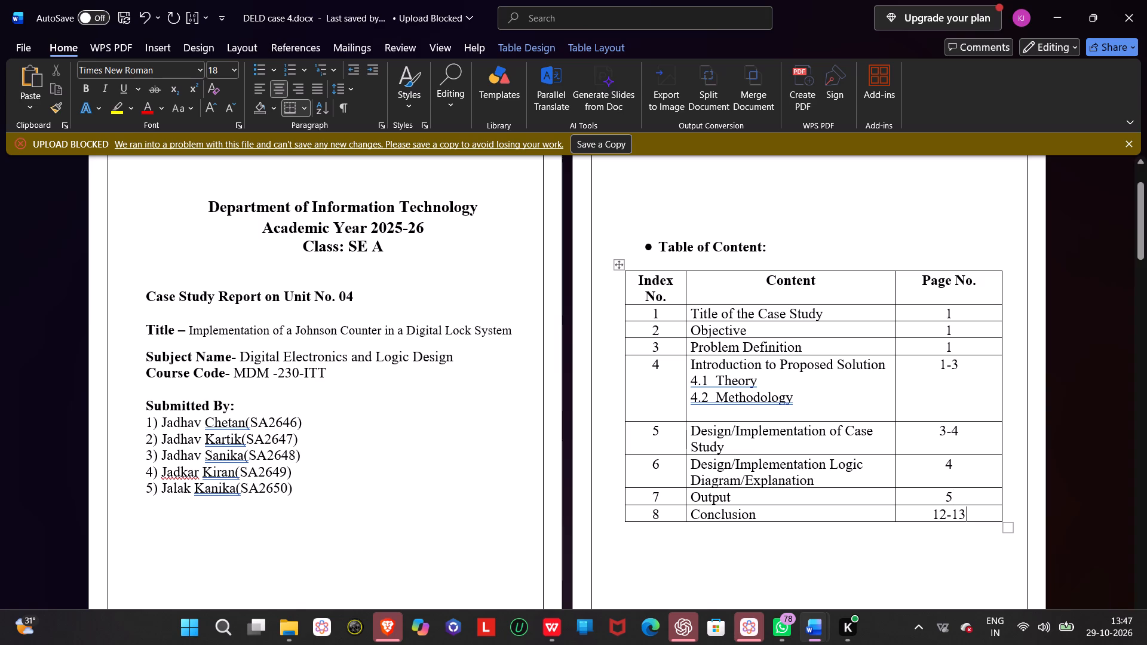
{"action": "key", "text": "BackSpace"}
{"action": "key", "text": "BackSpace"}
{"action": "key", "text": "BackSpace"}
{"action": "key", "text": "BackSpace"}
{"action": "key", "text": "BackSpace"}
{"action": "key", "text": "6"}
Save the changes to the case study document.
{"action": "key", "text": "ctrl+s"}
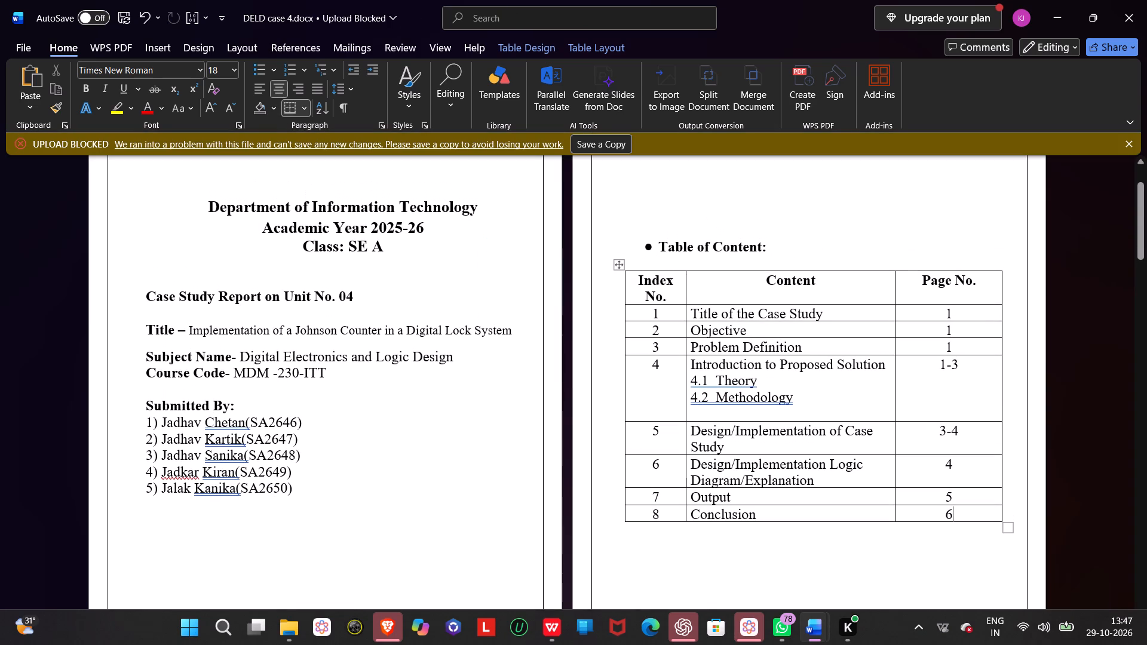
Leave the saved document and switch to the WhatsApp window showing the Johnson counter state table image.
{"action": "left_click", "coordinate": [1146, 0]}
{"action": "left_click", "coordinate": [1146, 93]}
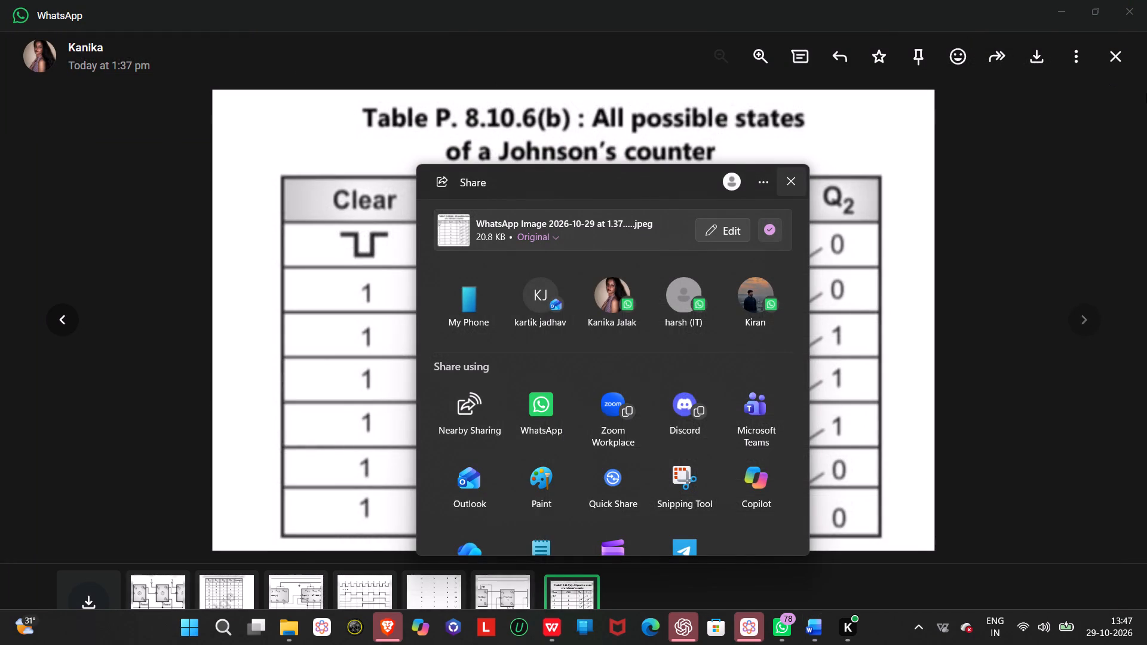
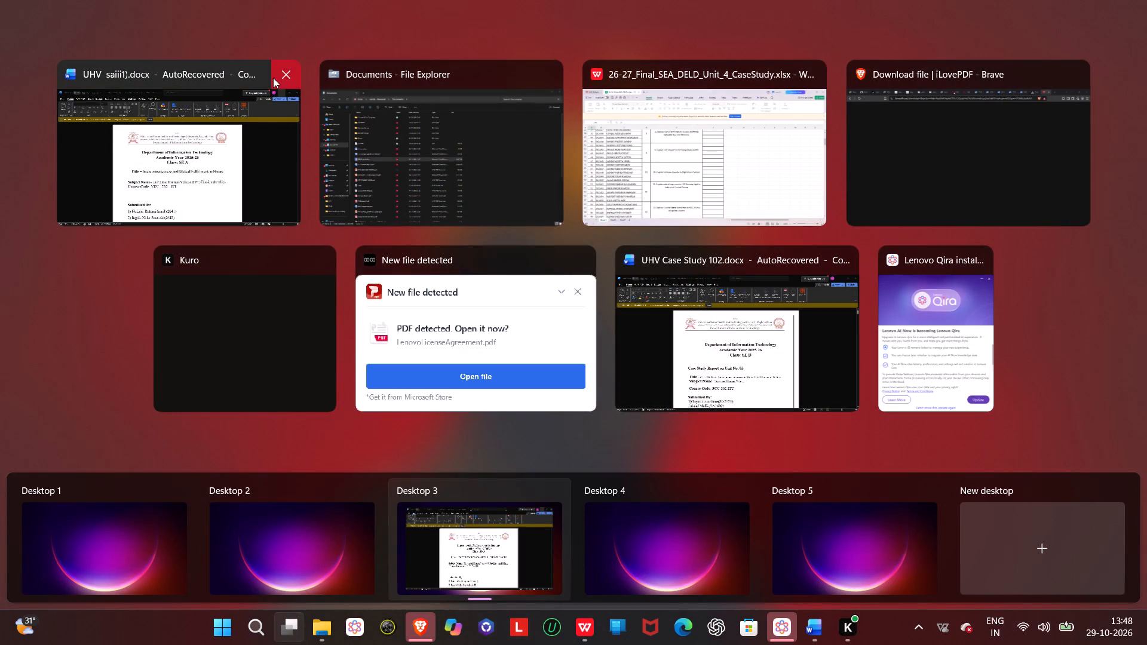
Try to close the recovered UHV saiii1).docx document window from the overview of open windows.
{"action": "left_click", "coordinate": [278, 76]}
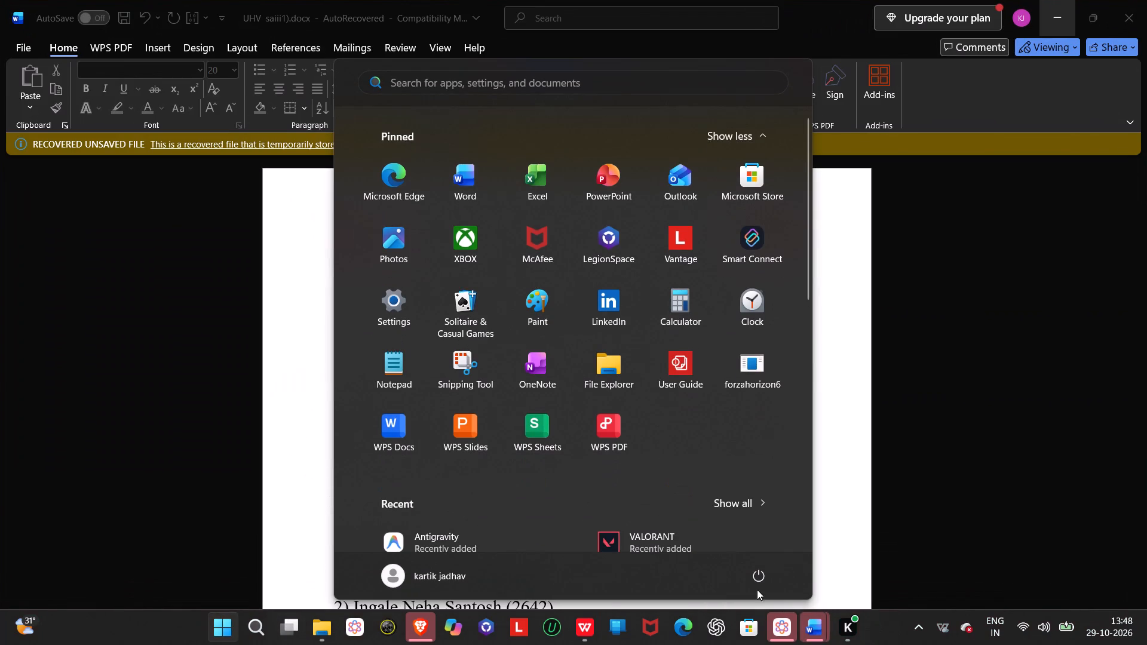
Open the computer's power options and choose one to end the Windows session.
{"action": "left_click", "coordinate": [752, 584]}
{"action": "left_click", "coordinate": [740, 526]}
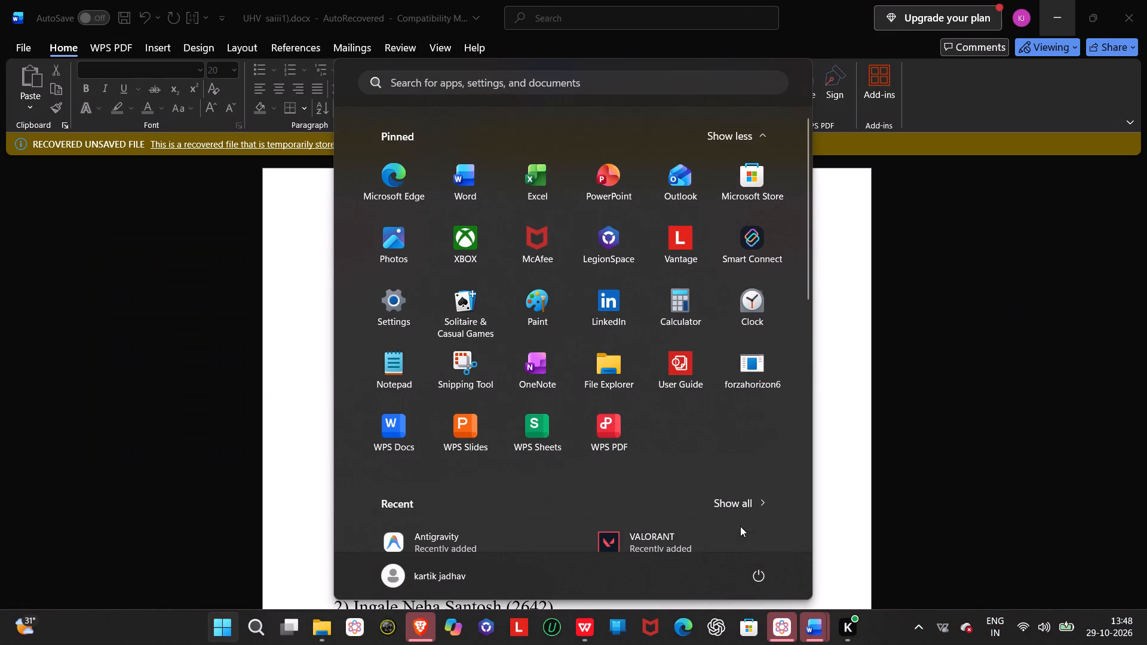